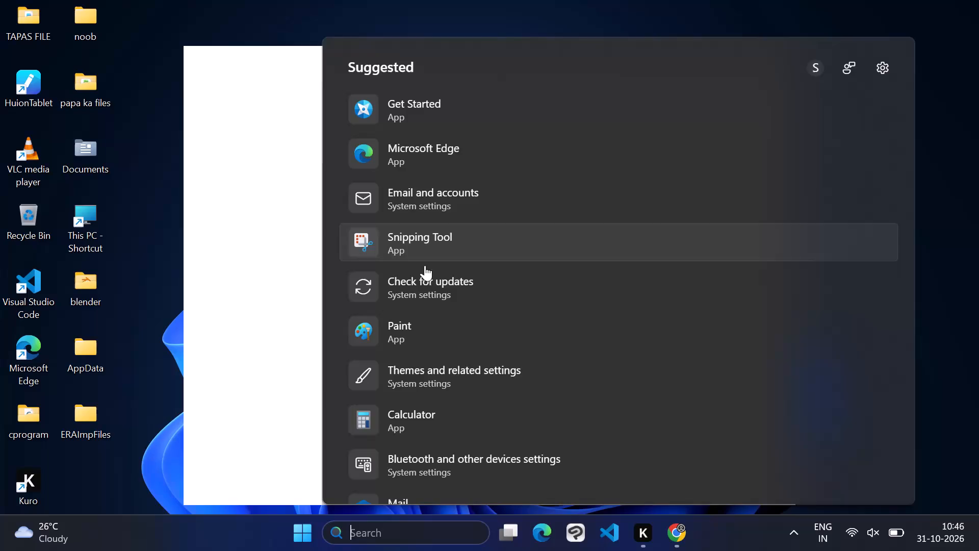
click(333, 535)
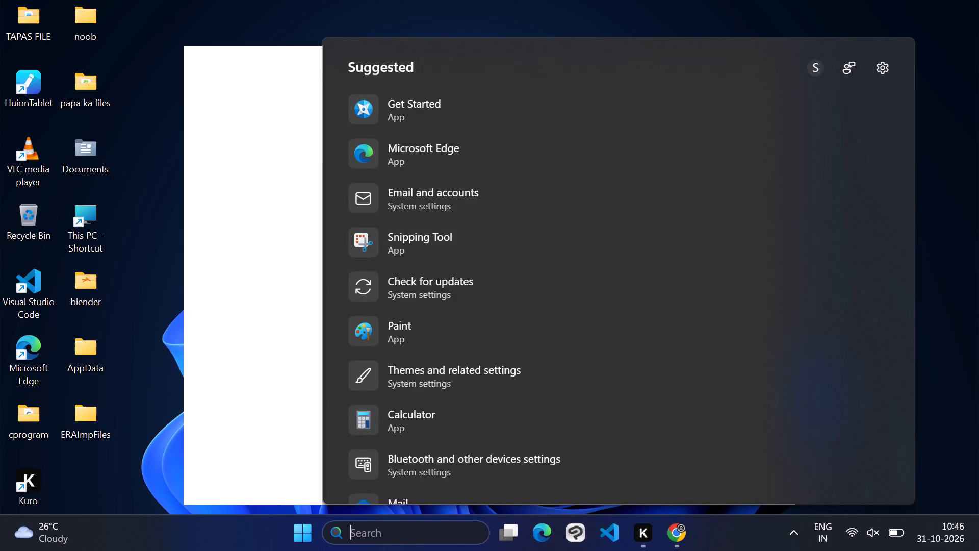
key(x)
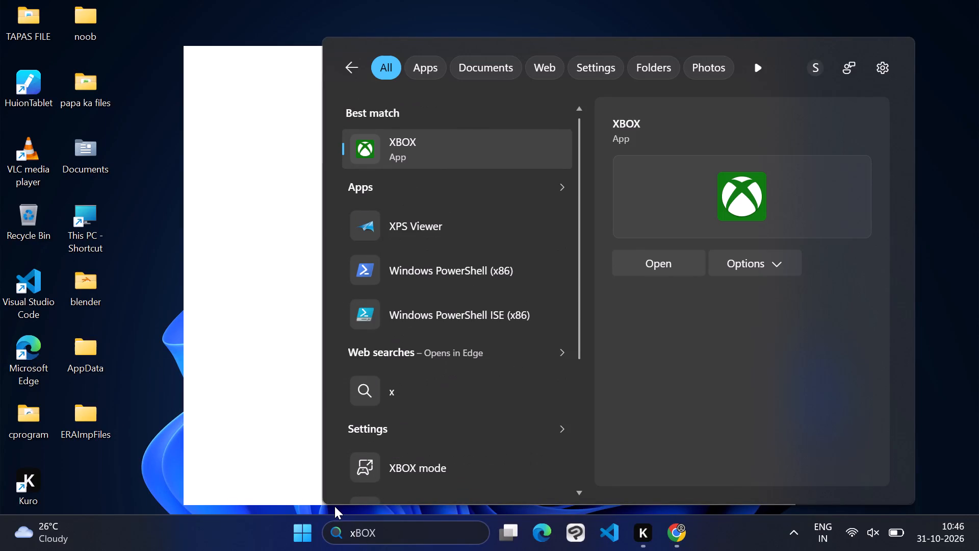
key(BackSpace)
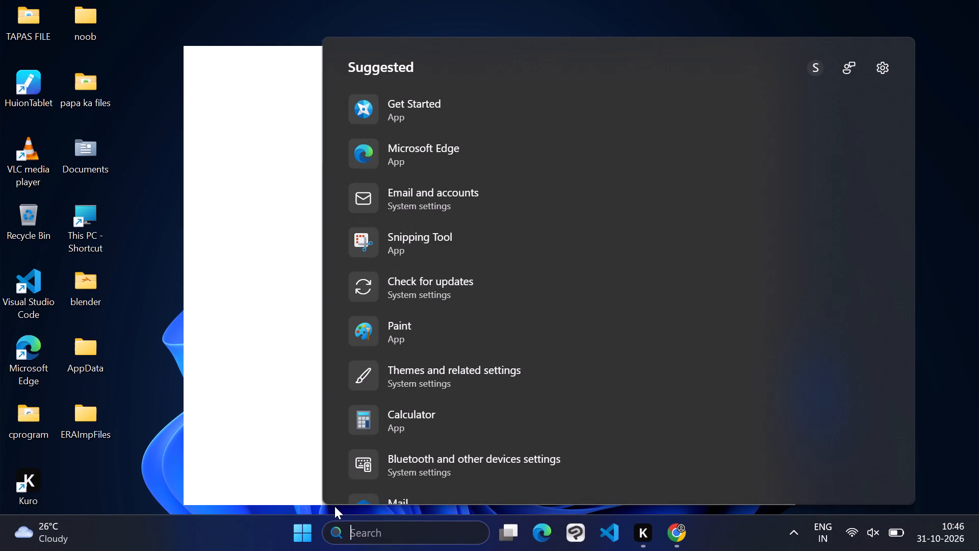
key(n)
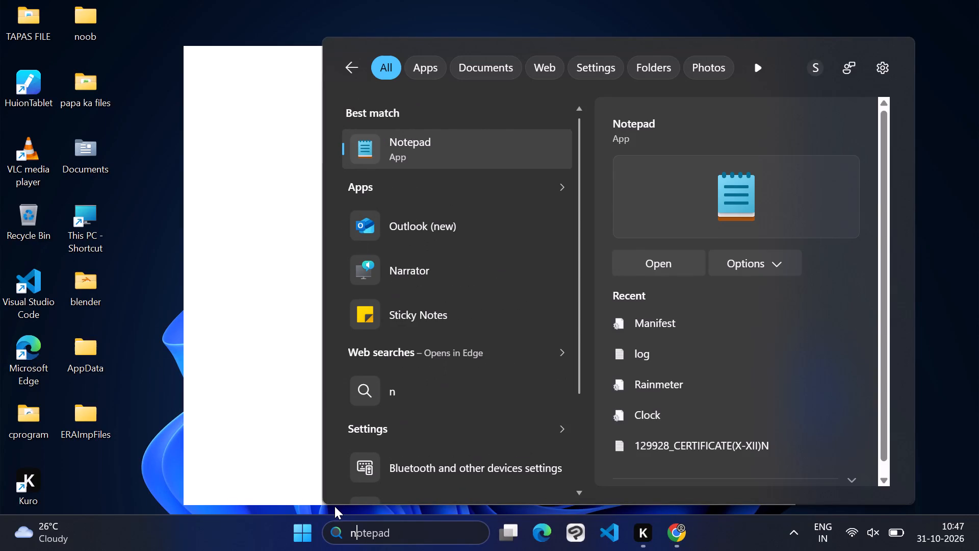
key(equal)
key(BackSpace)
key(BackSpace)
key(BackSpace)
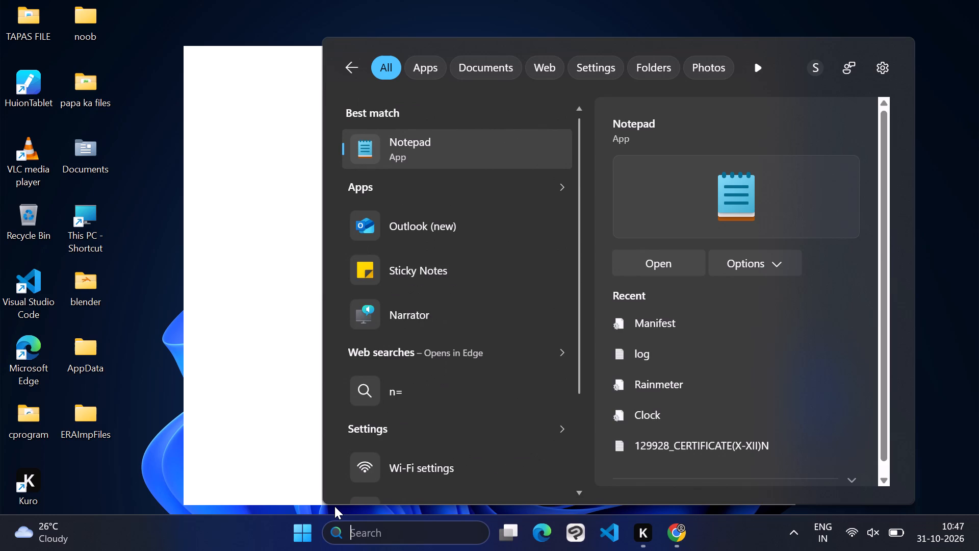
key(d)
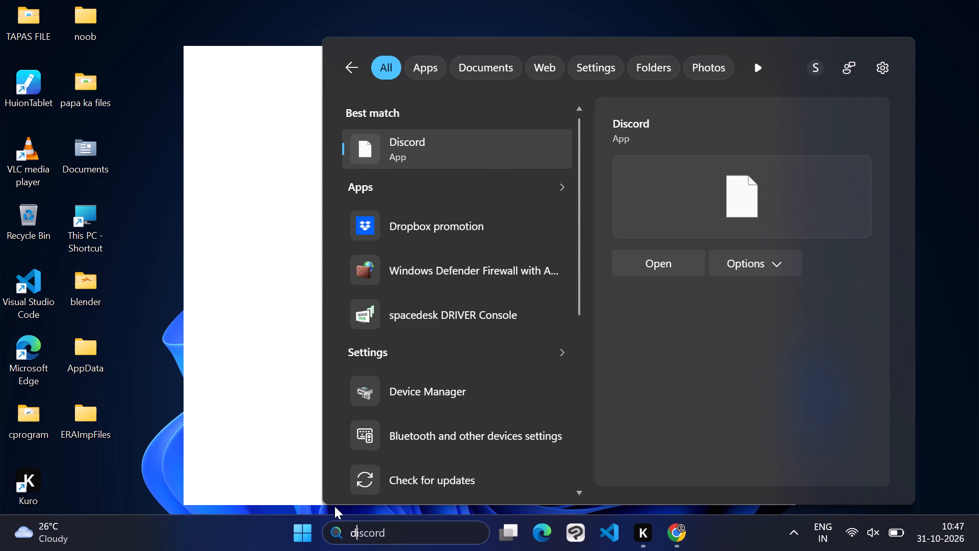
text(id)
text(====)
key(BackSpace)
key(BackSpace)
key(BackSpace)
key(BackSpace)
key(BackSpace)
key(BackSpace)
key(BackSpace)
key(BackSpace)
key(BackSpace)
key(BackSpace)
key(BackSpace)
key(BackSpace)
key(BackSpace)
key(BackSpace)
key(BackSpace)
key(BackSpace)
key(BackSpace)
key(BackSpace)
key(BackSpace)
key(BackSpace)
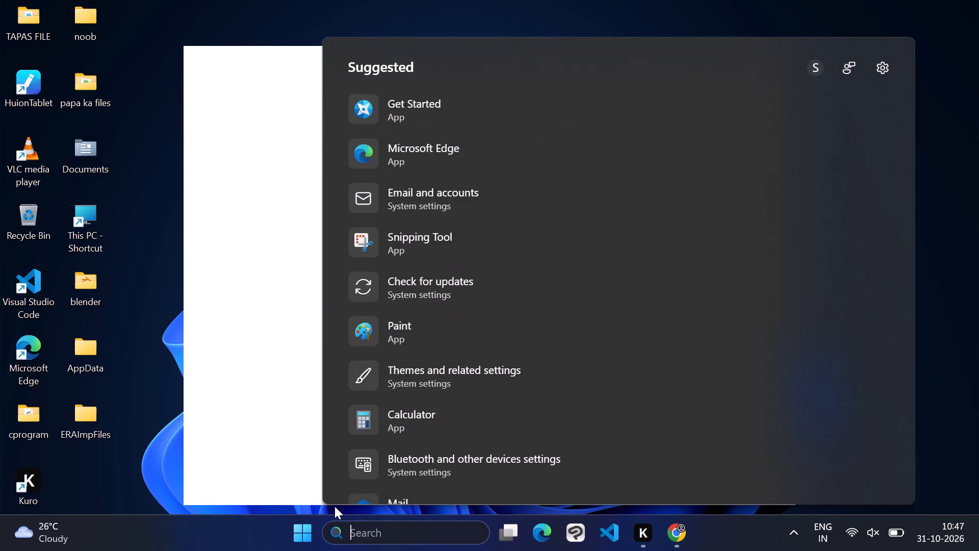
Search Windows for "ms" and launch Word.
text(ms)
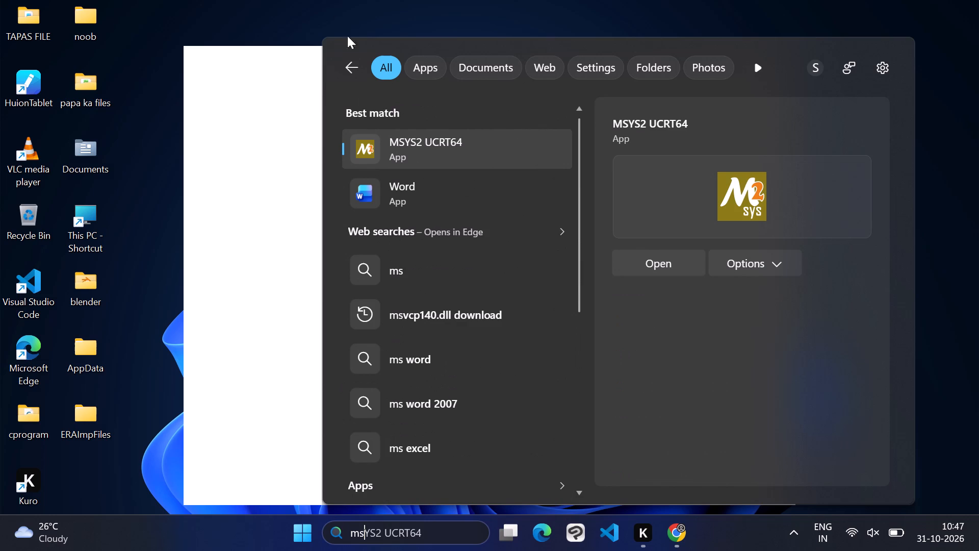
double_click(370, 184)
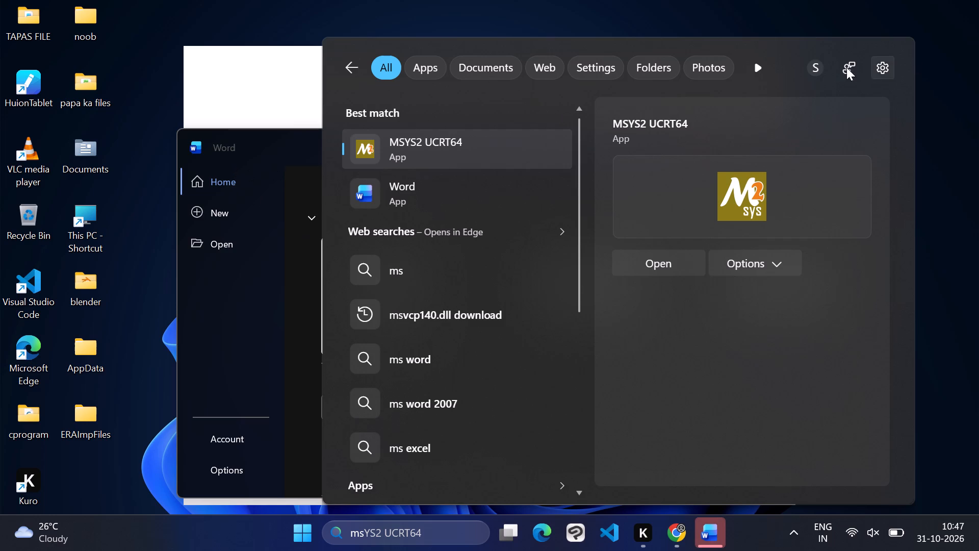
click(934, 19)
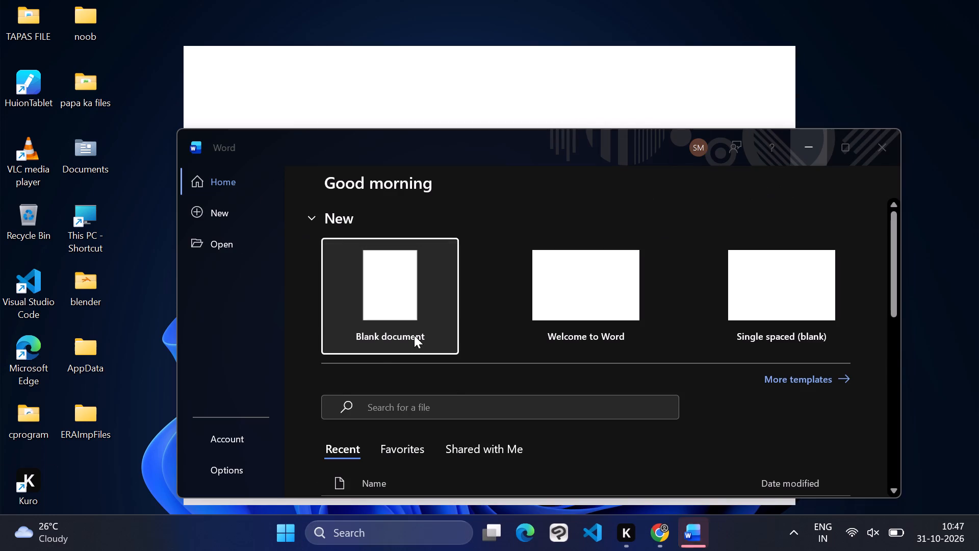
Create a blank document, maximise its window and enlarge the page view to 51%.
scroll(492, 366, down, 1)
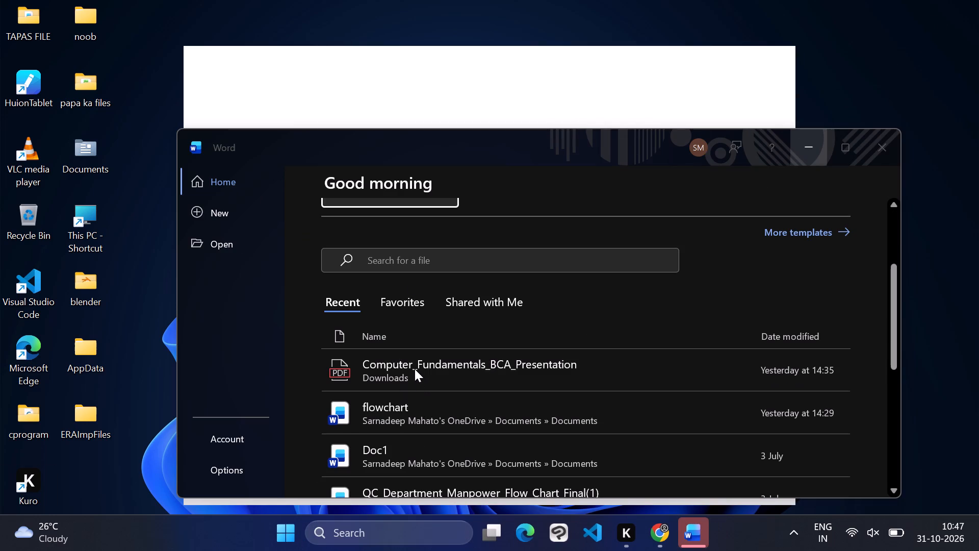
scroll(408, 367, up, 2)
double_click(392, 331)
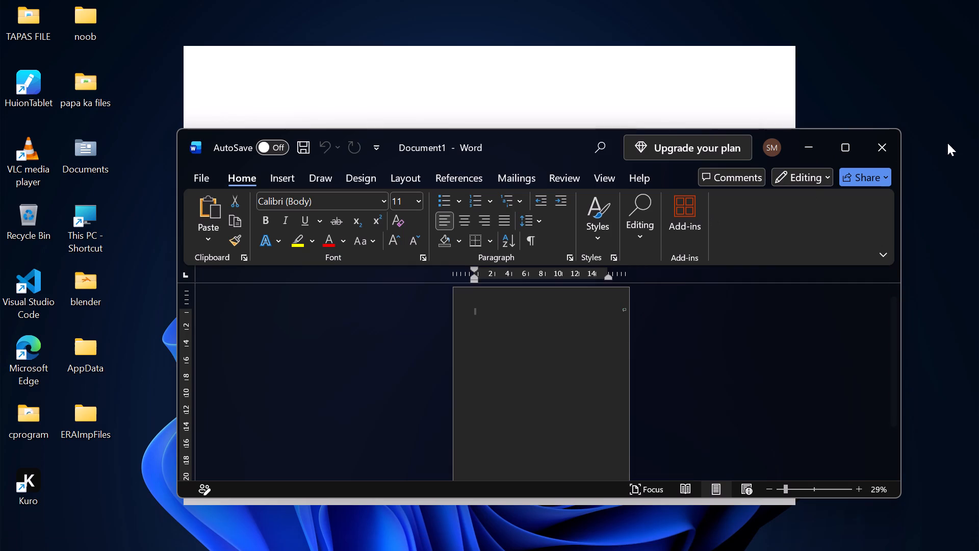
click(840, 144)
scroll(391, 341, up, 2)
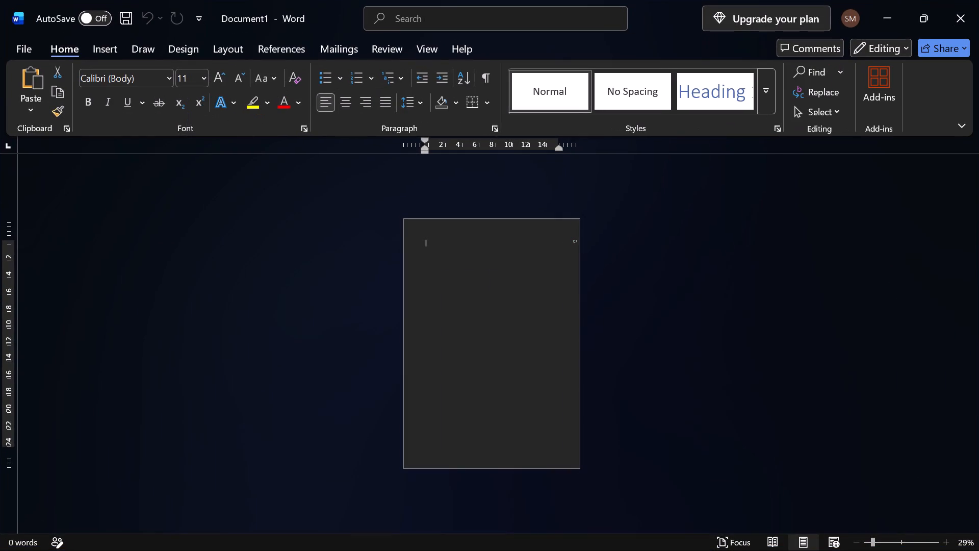
scroll(391, 341, up, 2)
scroll(487, 310, up, 2)
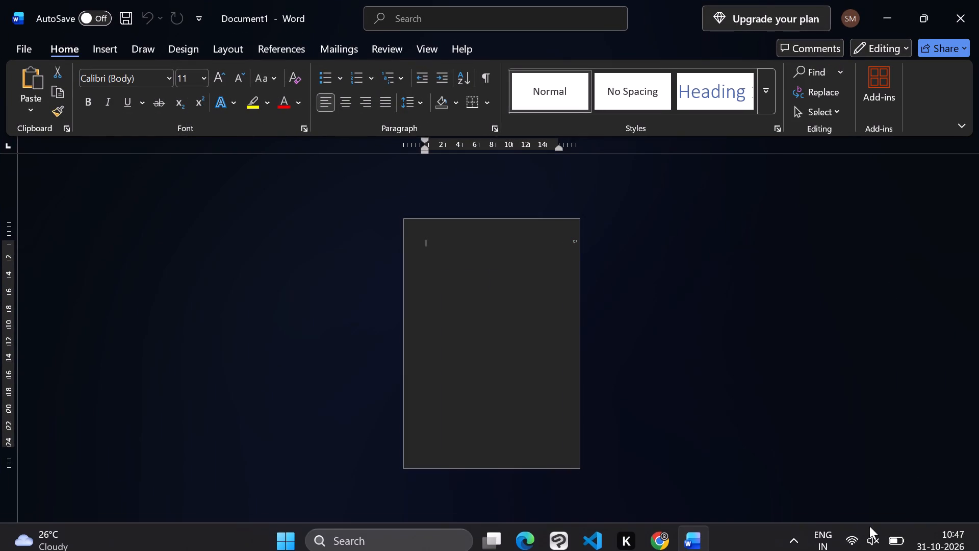
click(881, 543)
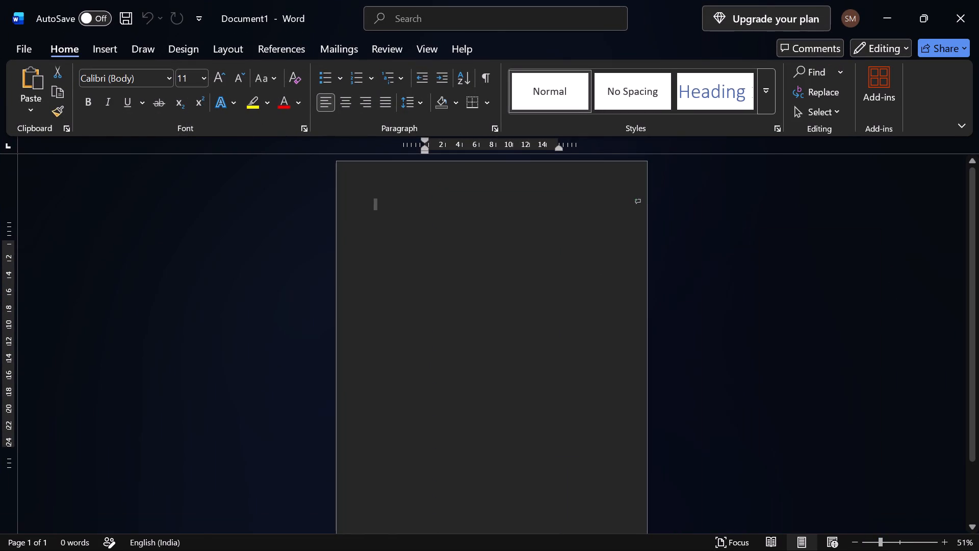
click(642, 204)
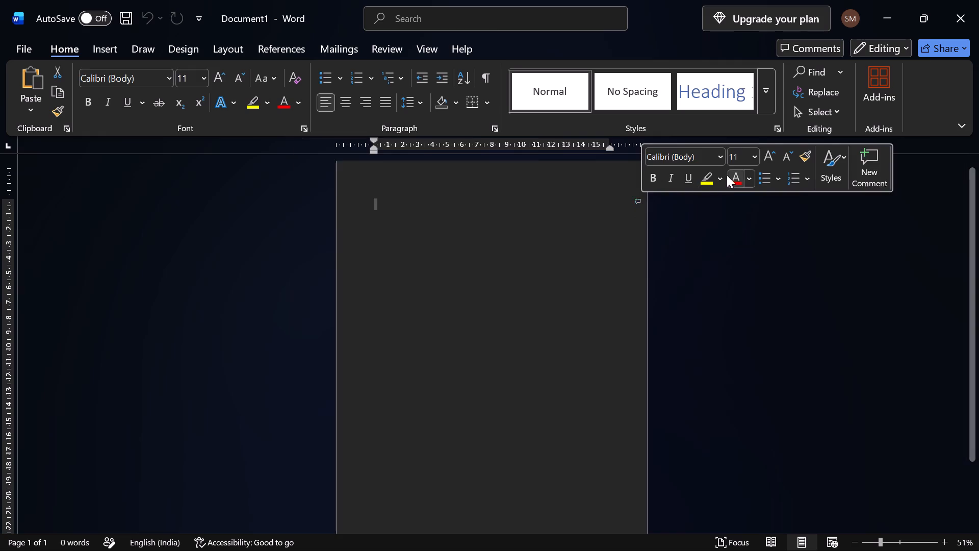
click(672, 245)
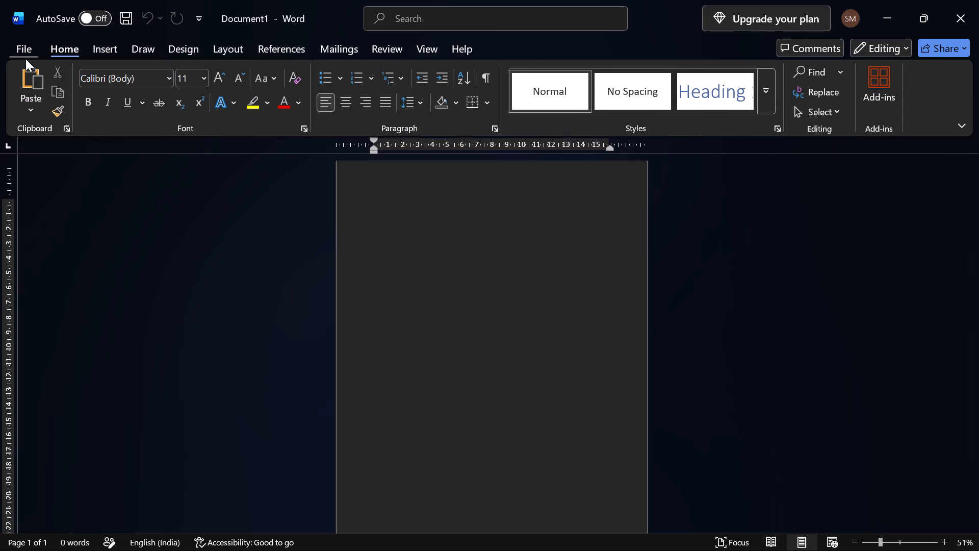
click(115, 53)
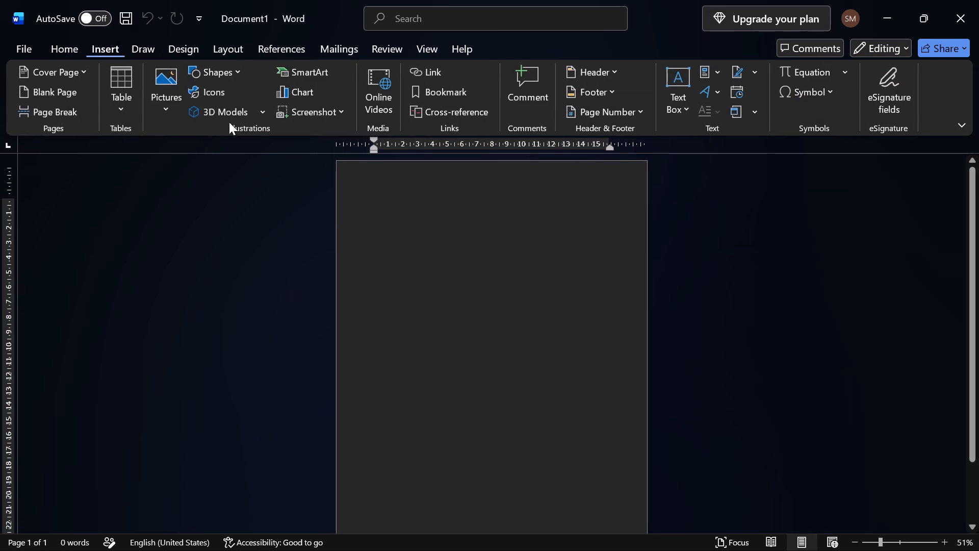
click(177, 118)
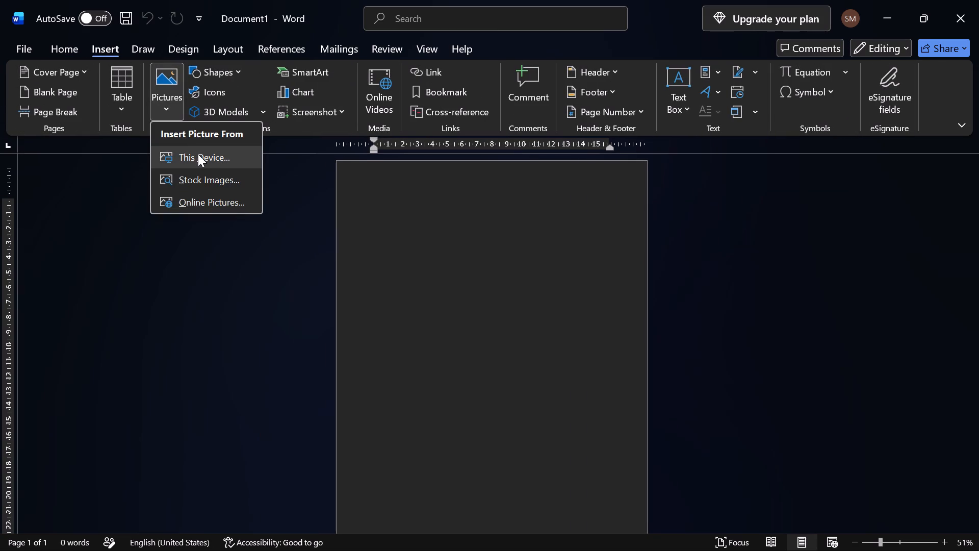
click(198, 154)
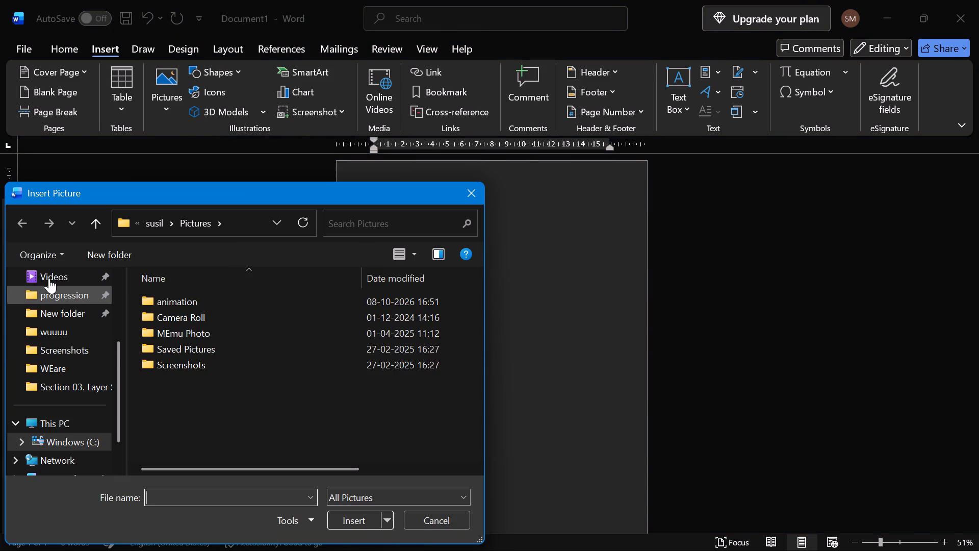
drag(118, 361, 126, 252)
click(69, 279)
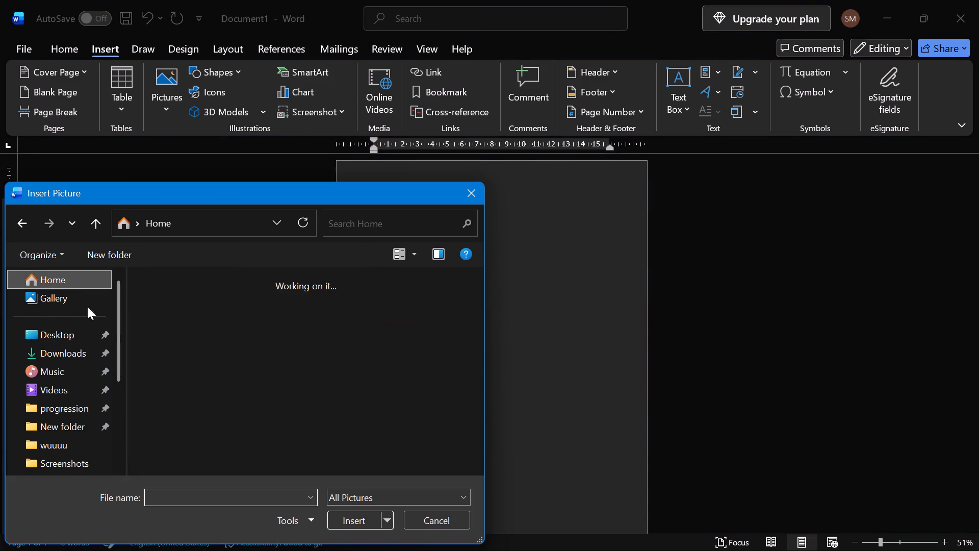
click(57, 291)
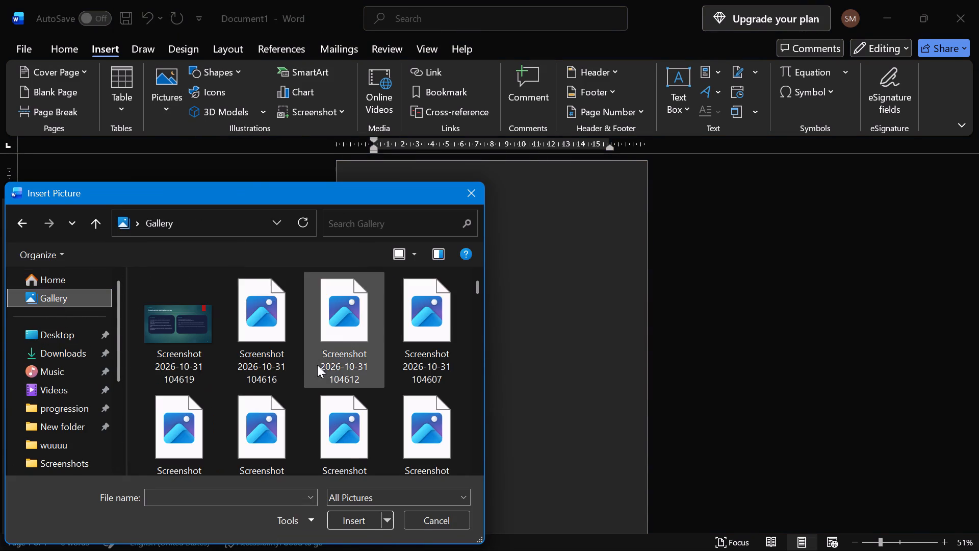
scroll(290, 369, down, 1)
scroll(222, 375, down, 2)
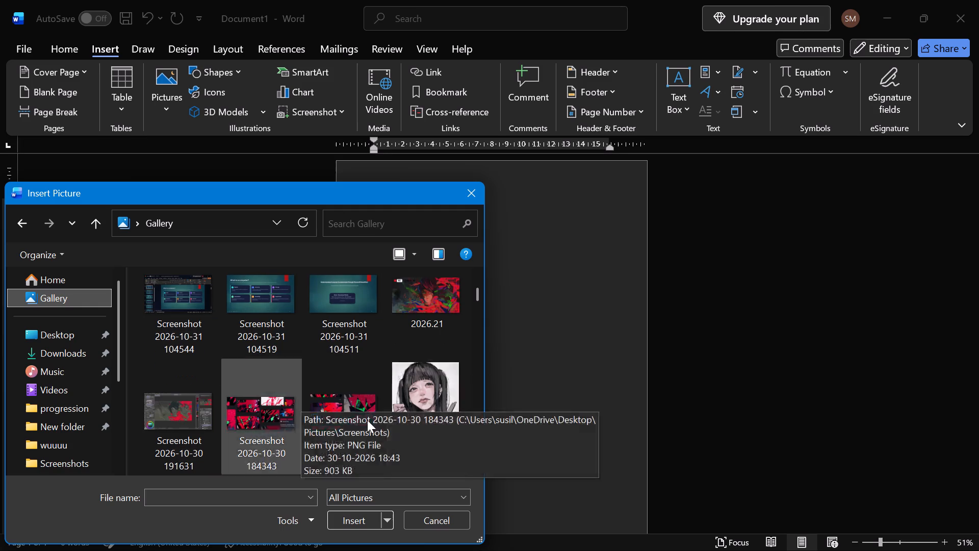
drag(339, 311, 538, 257)
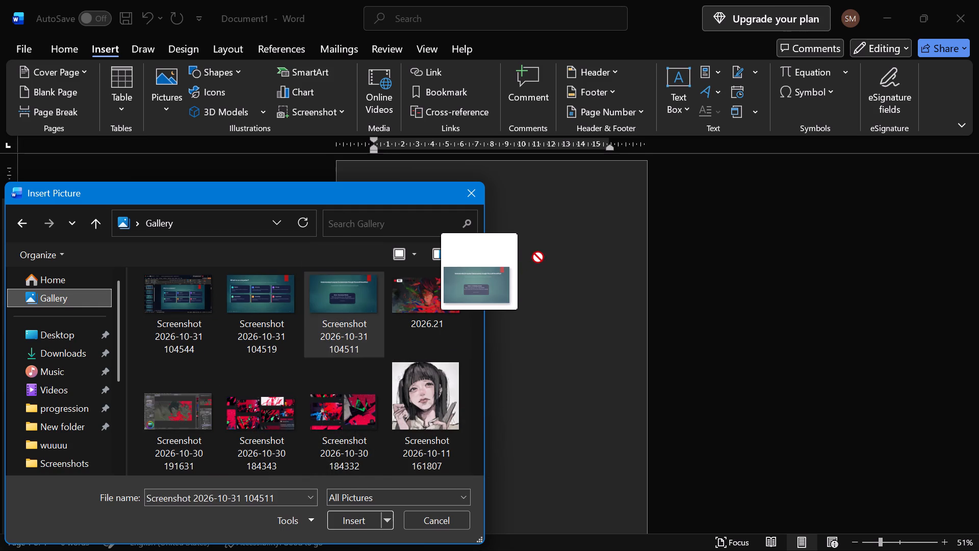
drag(538, 257, 538, 256)
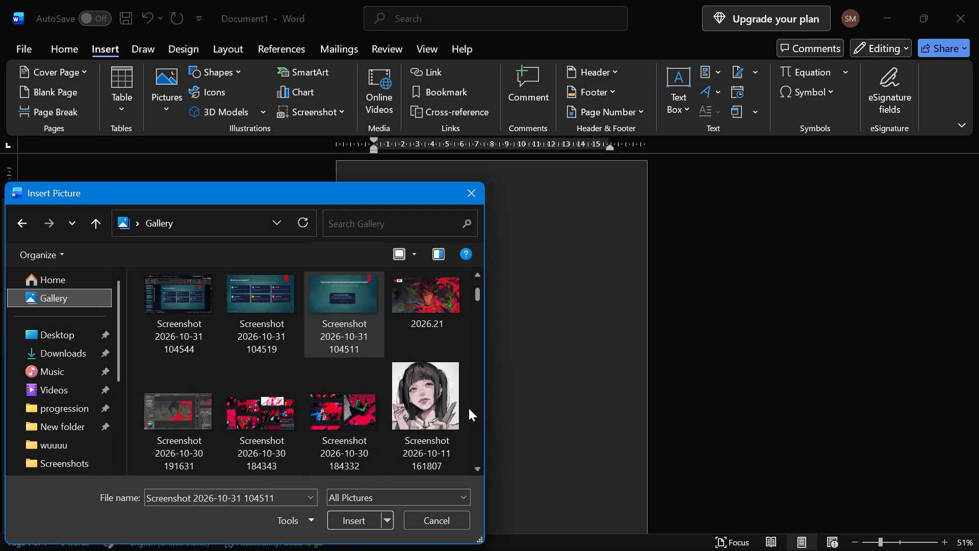
click(348, 522)
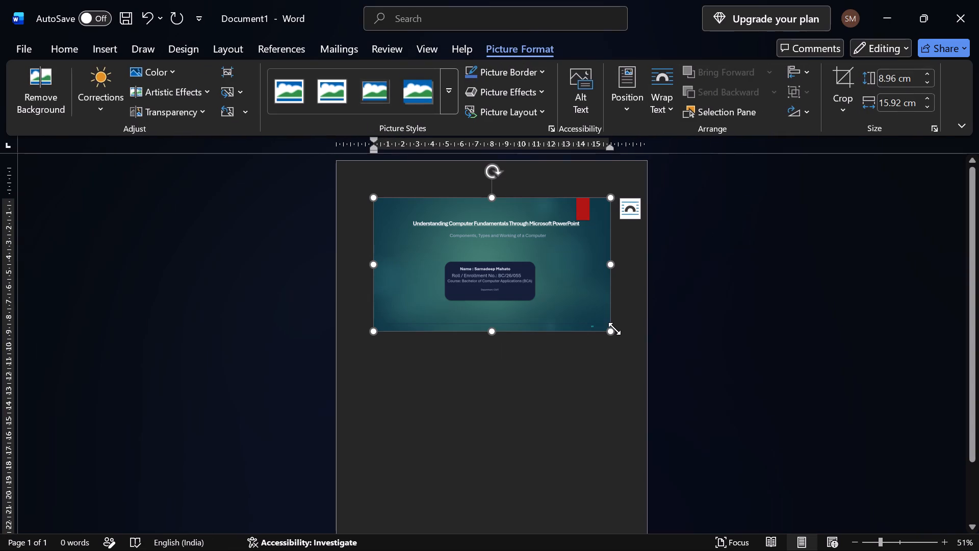
Shrink the inserted screenshot proportionally to about 3.84 cm high and 6.83 cm wide.
drag(611, 337, 539, 226)
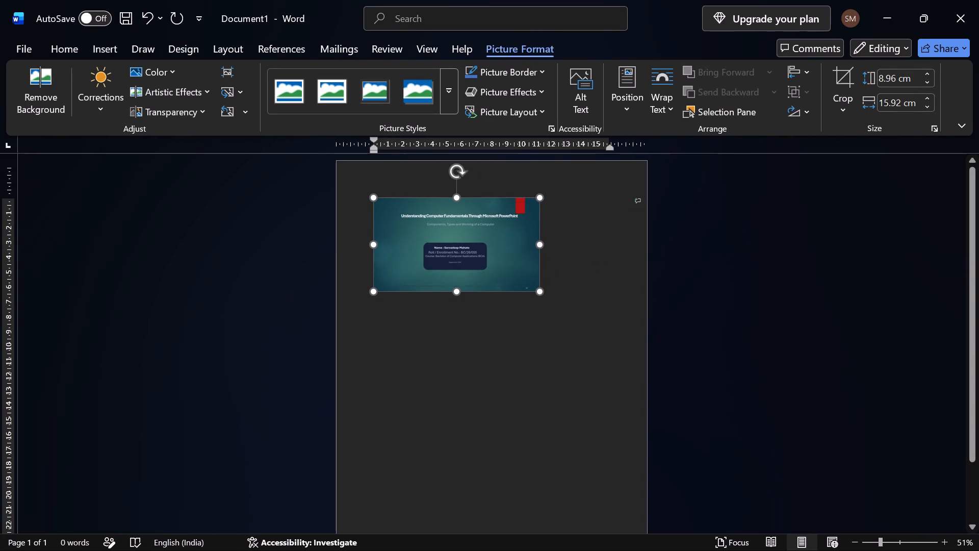
drag(539, 226, 478, 202)
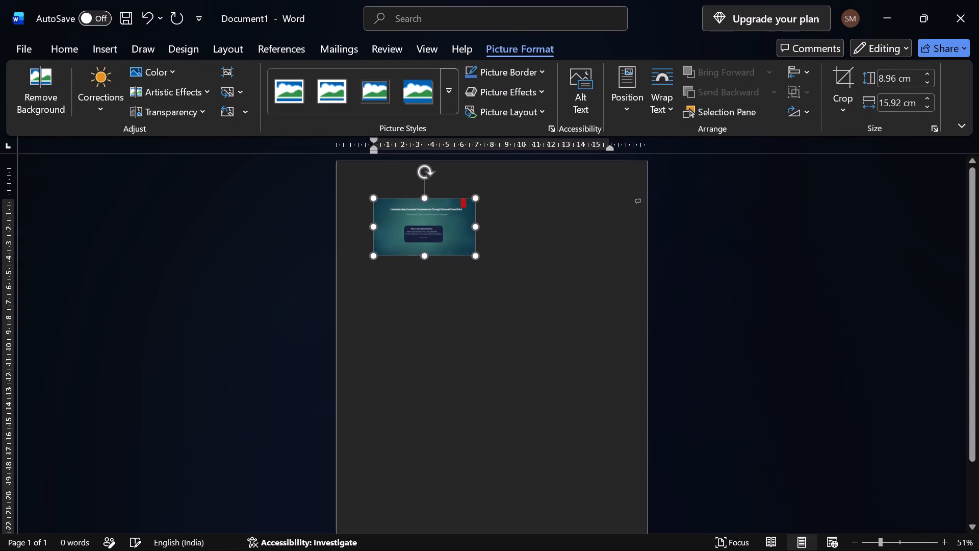
Change the screenshot's layout from in line with text to Tight text wrapping.
drag(452, 236, 462, 229)
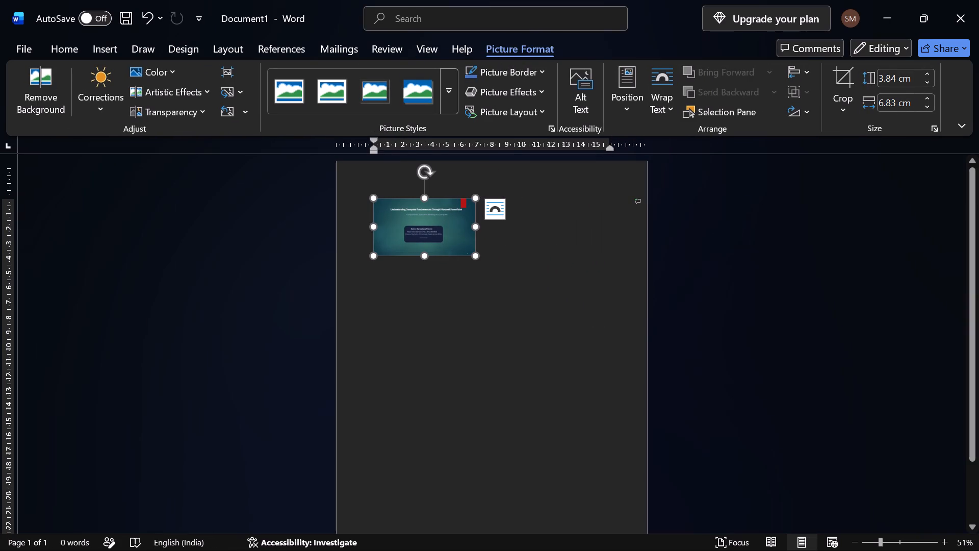
click(497, 212)
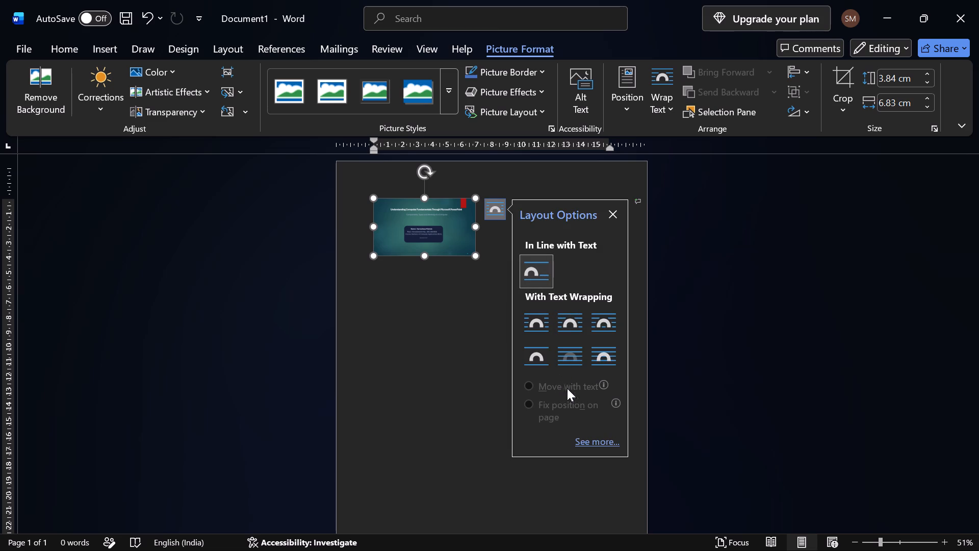
click(531, 384)
click(574, 323)
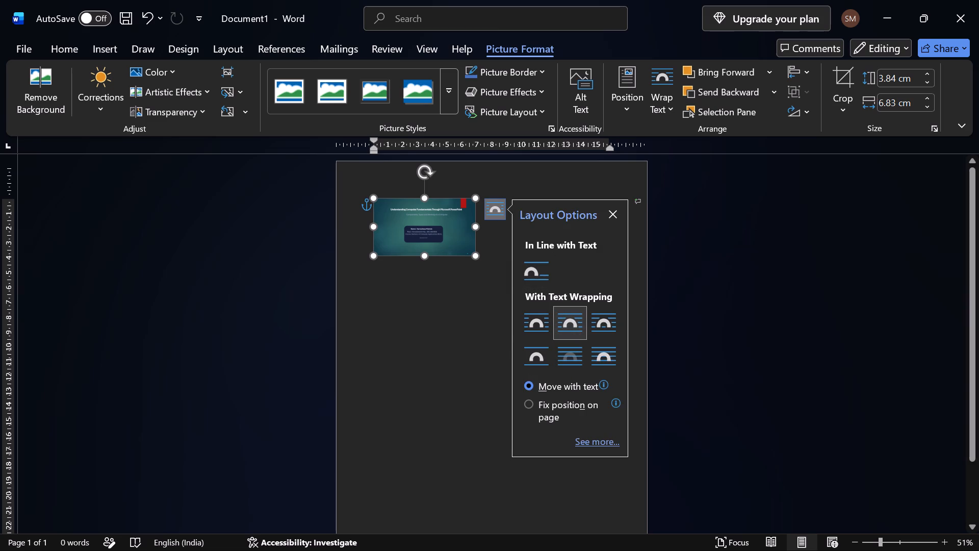
Move the screenshot toward the page's left edge so it extends partly into the left margin, level with the first line.
drag(450, 231, 426, 184)
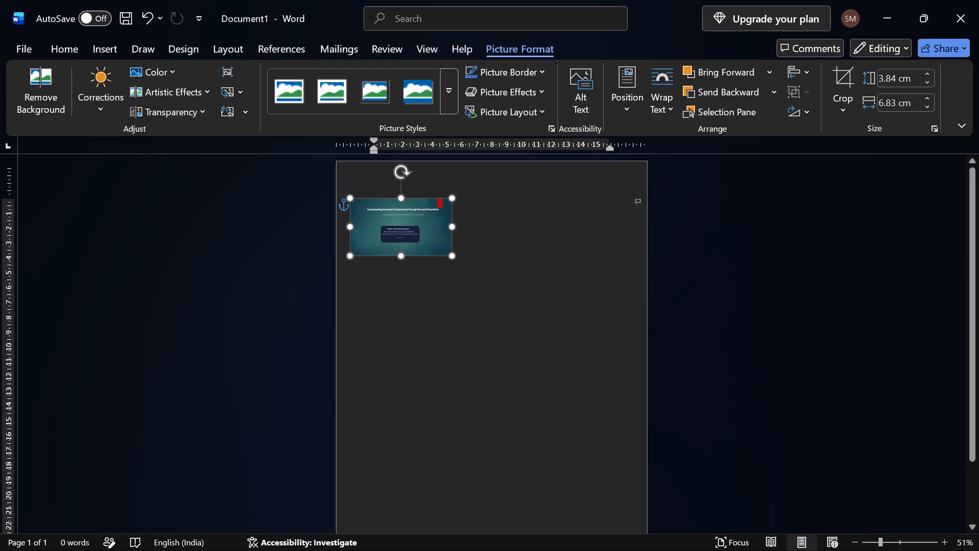
drag(426, 184, 432, 185)
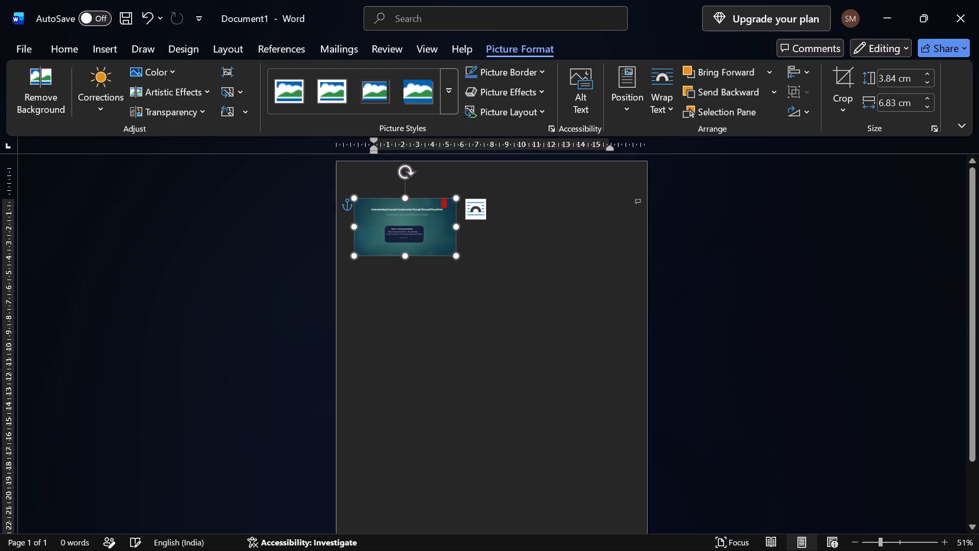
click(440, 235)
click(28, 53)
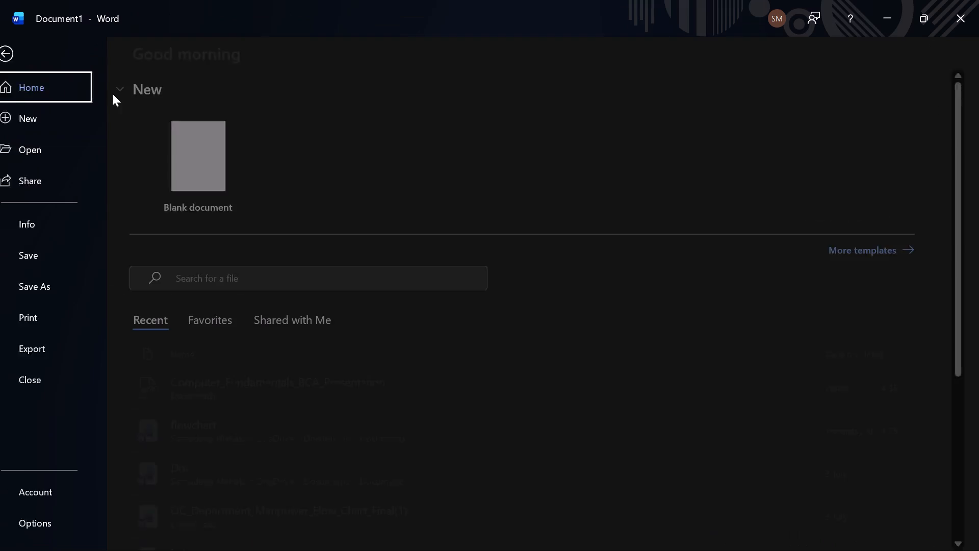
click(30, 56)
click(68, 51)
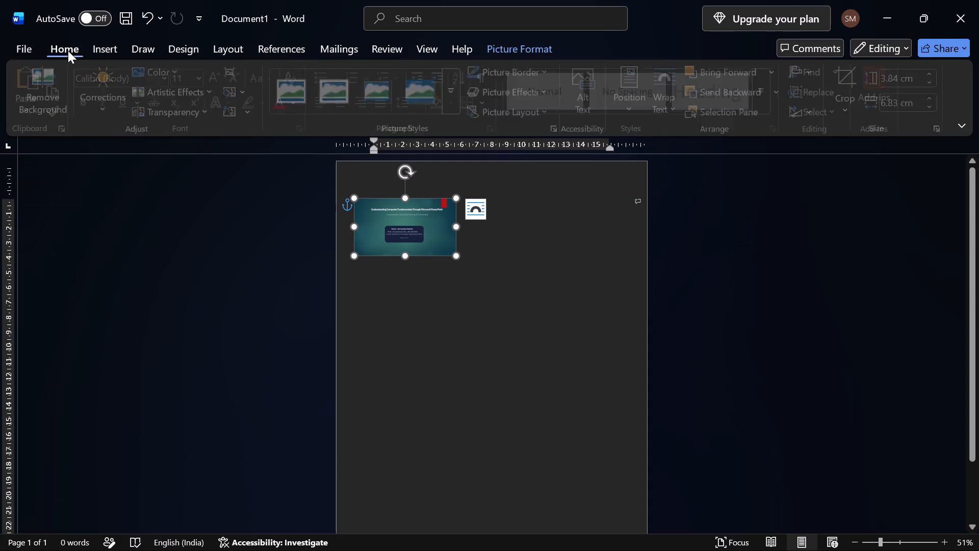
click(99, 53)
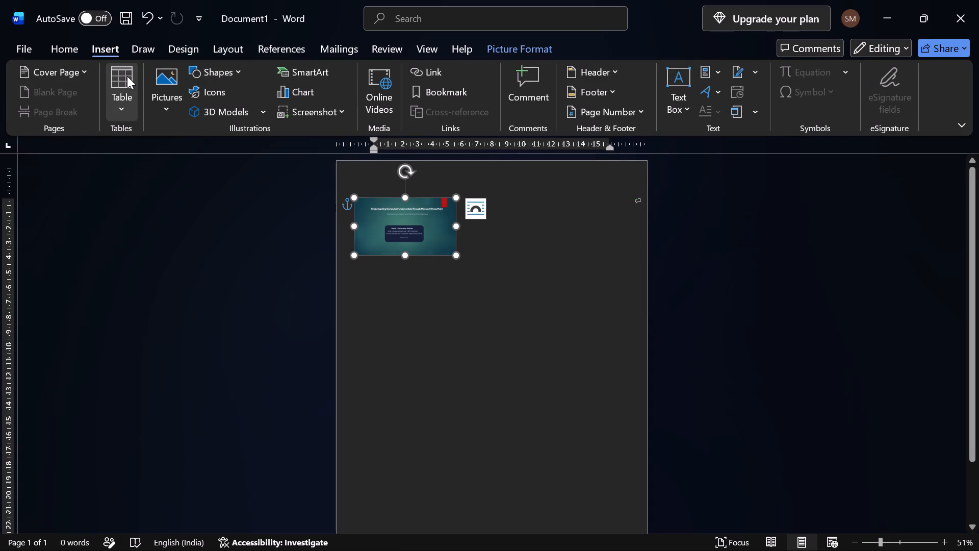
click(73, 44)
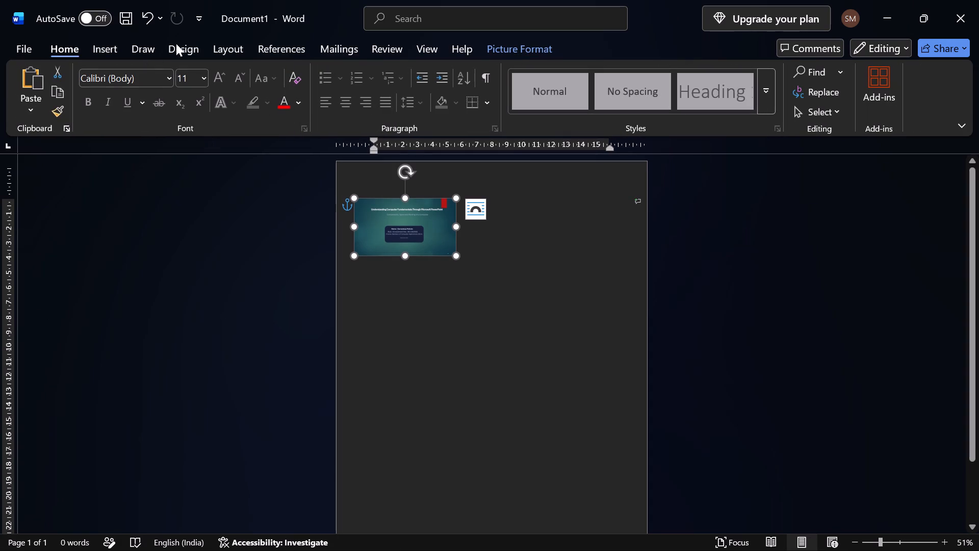
click(101, 45)
click(177, 112)
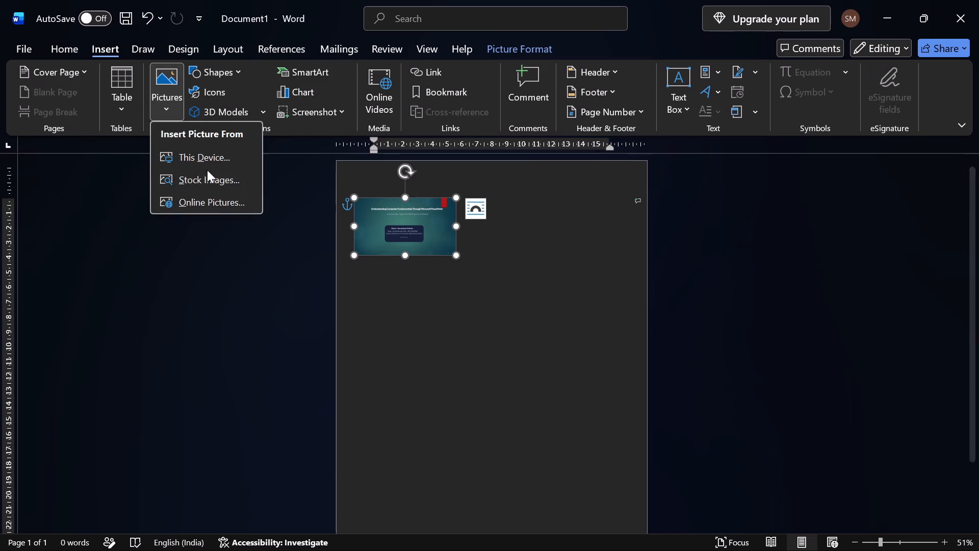
click(209, 158)
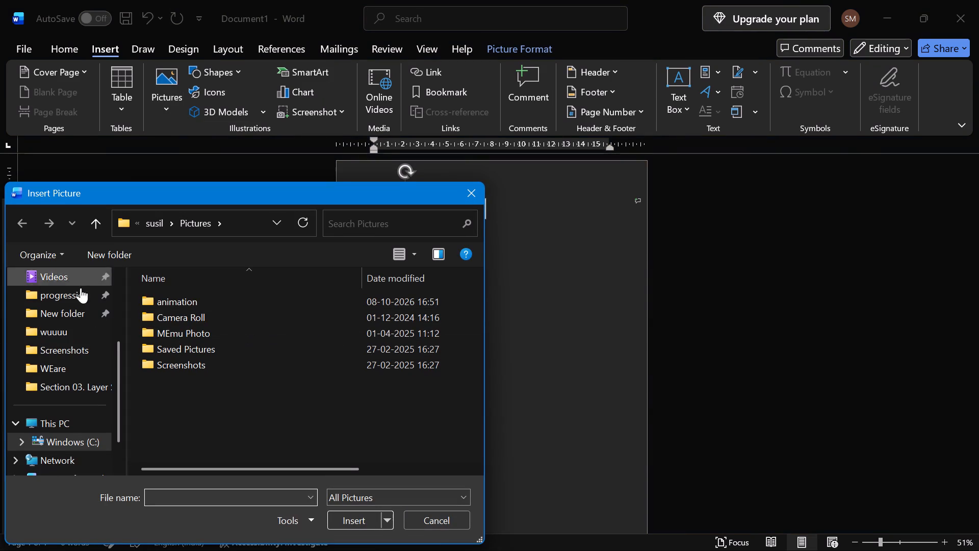
drag(121, 373, 124, 252)
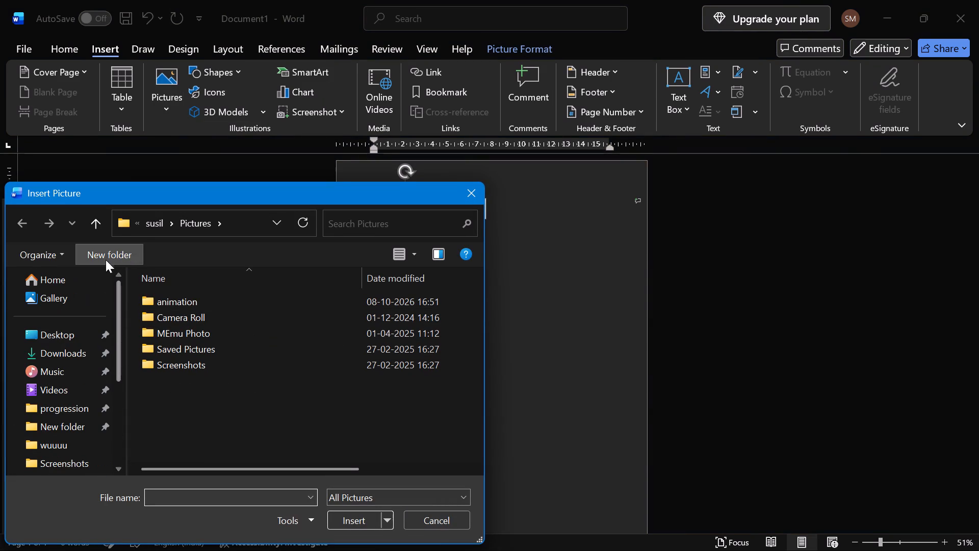
click(80, 277)
click(62, 300)
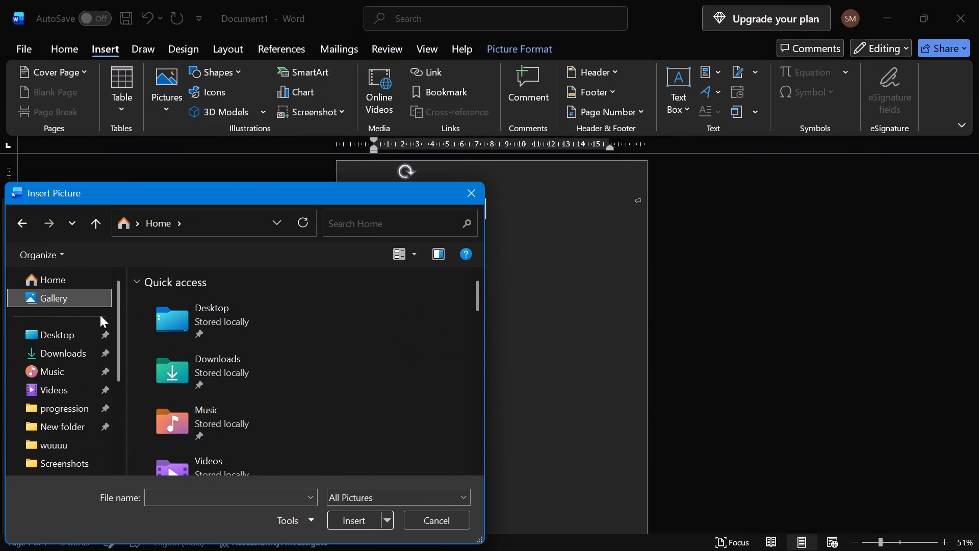
scroll(329, 400, down, 2)
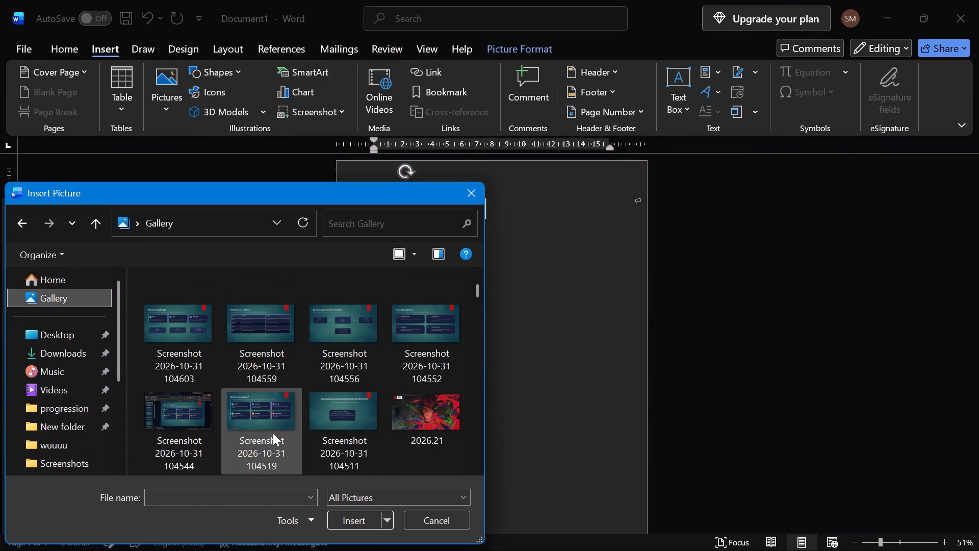
click(269, 434)
click(354, 519)
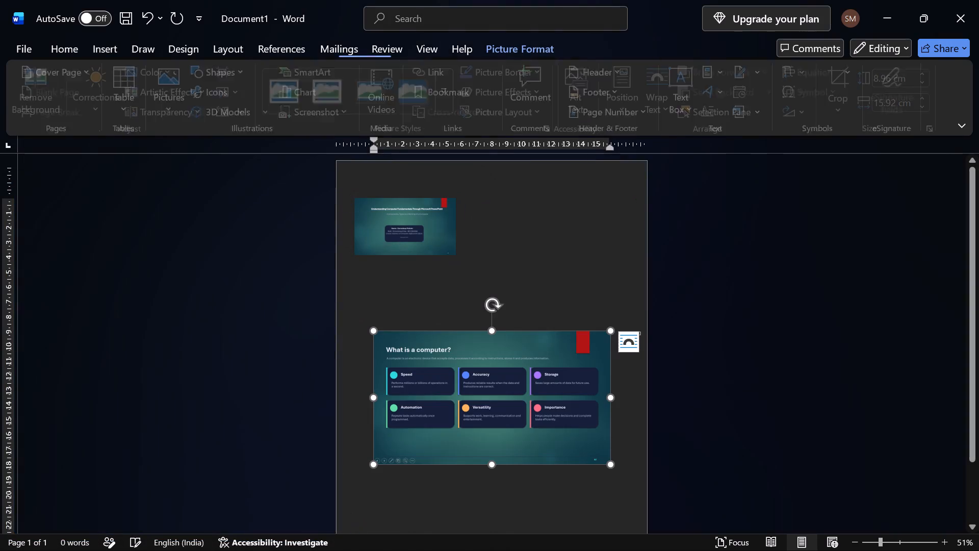
Shrink the "What is a computer?" picture proportionally to about 4 cm high and 7.11 cm wide.
drag(611, 466, 484, 365)
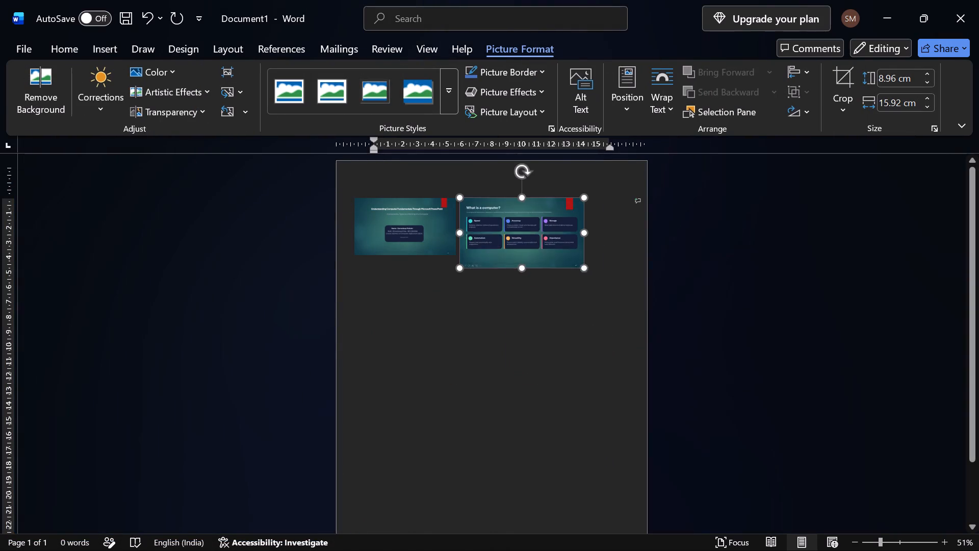
drag(484, 365, 480, 359)
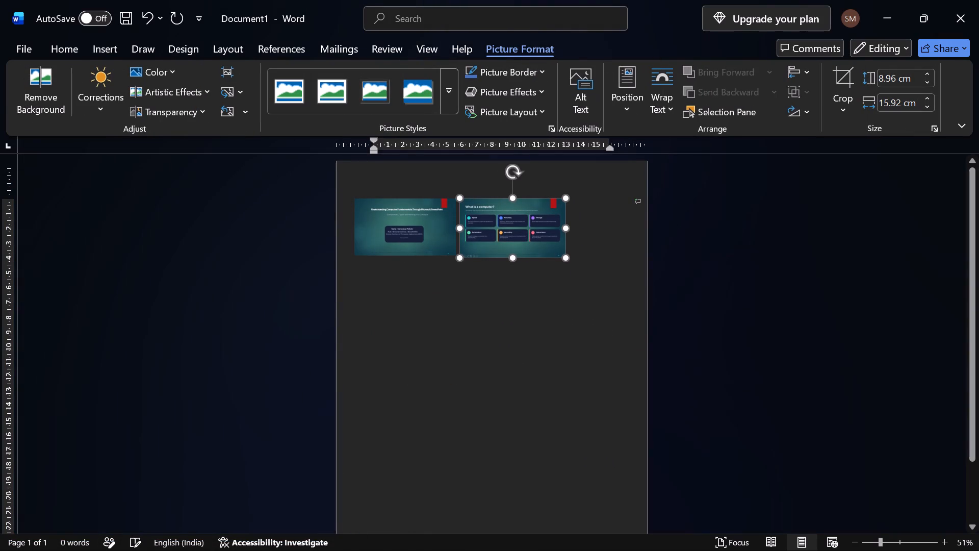
Change the "What is a computer?" picture's layout from in line with text to Tight text wrapping.
drag(520, 247, 552, 264)
drag(529, 232, 560, 227)
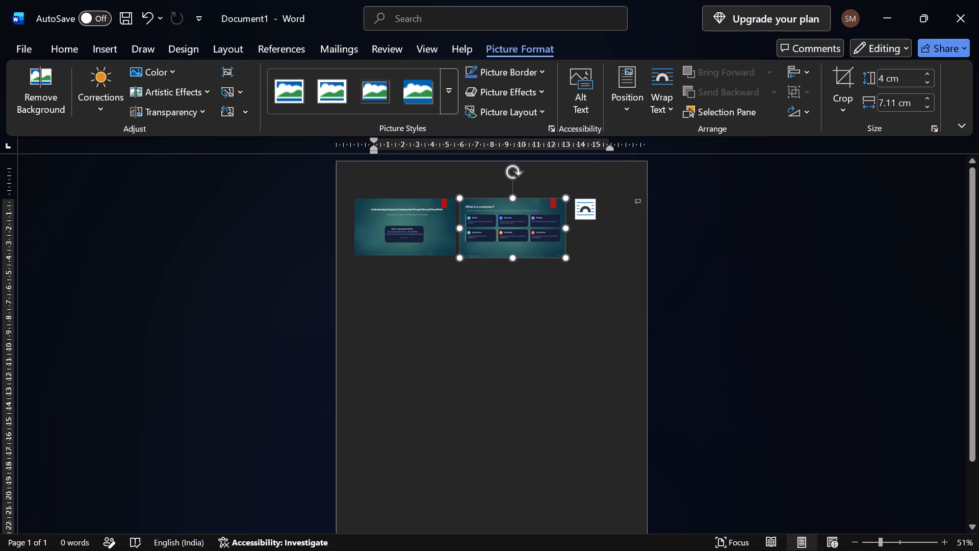
click(578, 212)
click(673, 319)
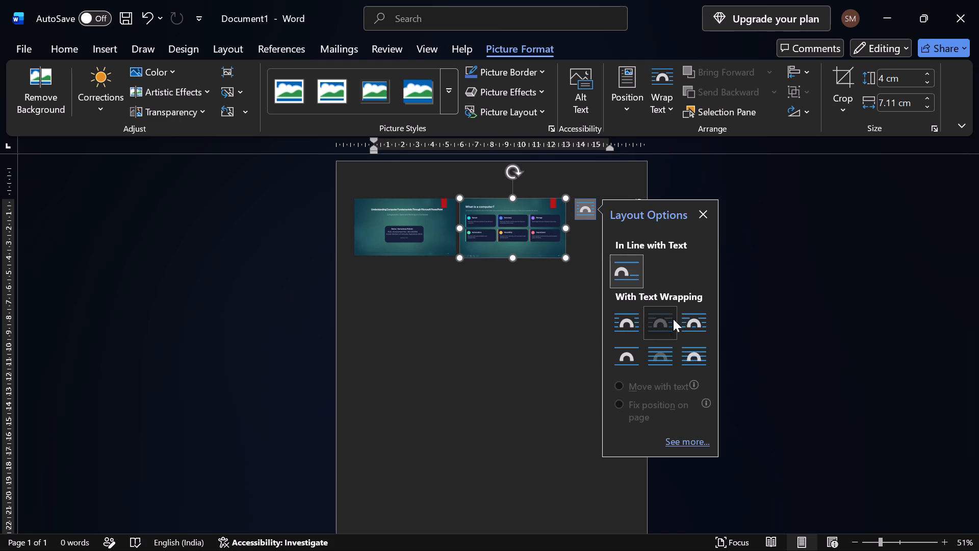
Move the "What is a computer?" picture just below the title-slide picture, aligning their left edges.
drag(508, 225, 530, 222)
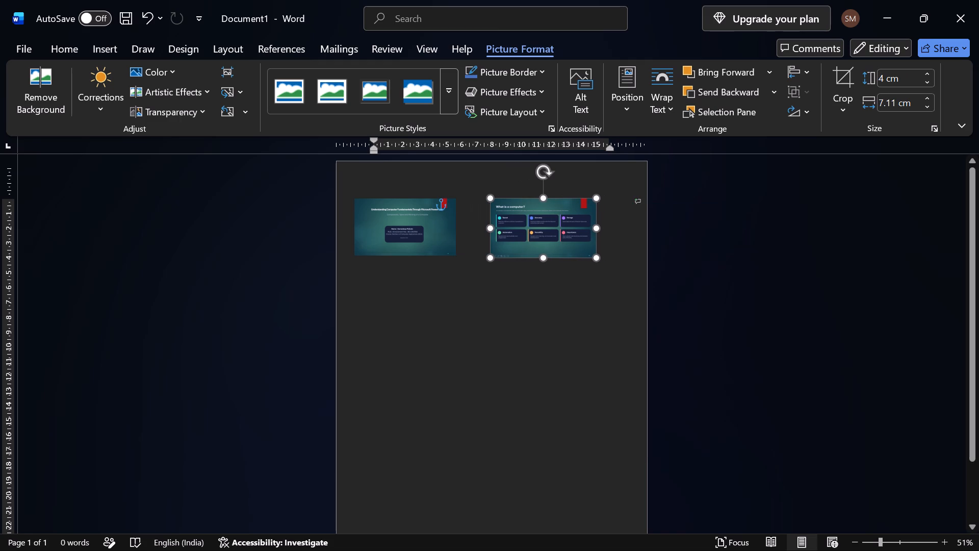
drag(530, 222, 562, 222)
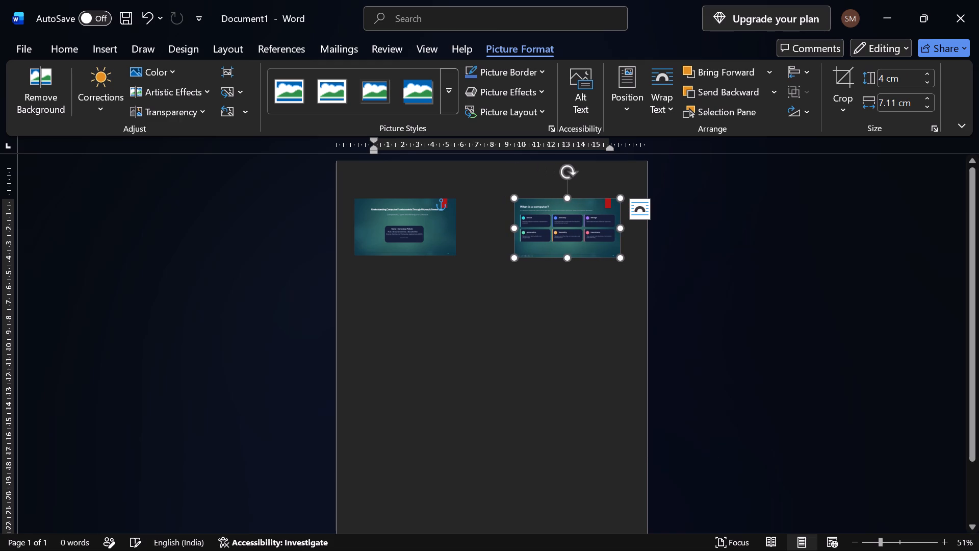
drag(578, 240, 434, 305)
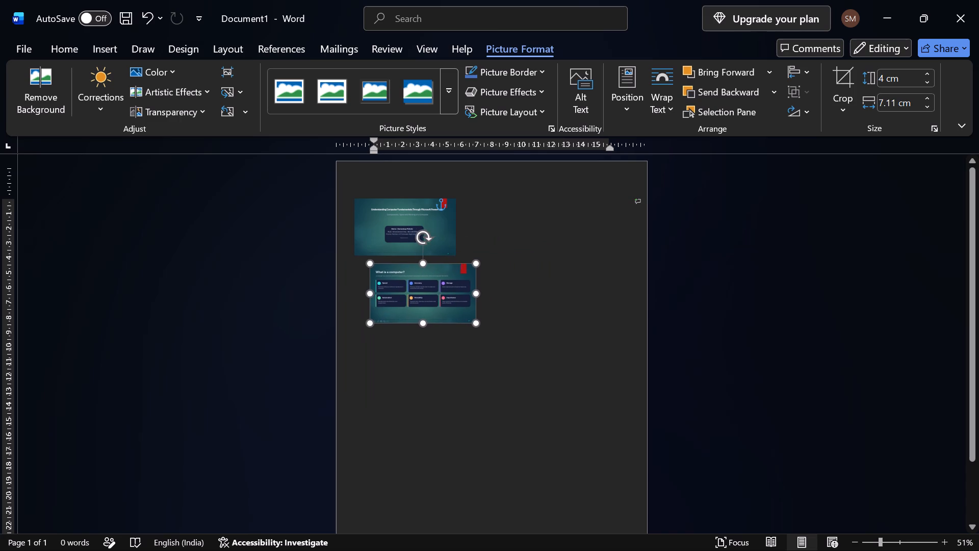
drag(434, 305, 420, 308)
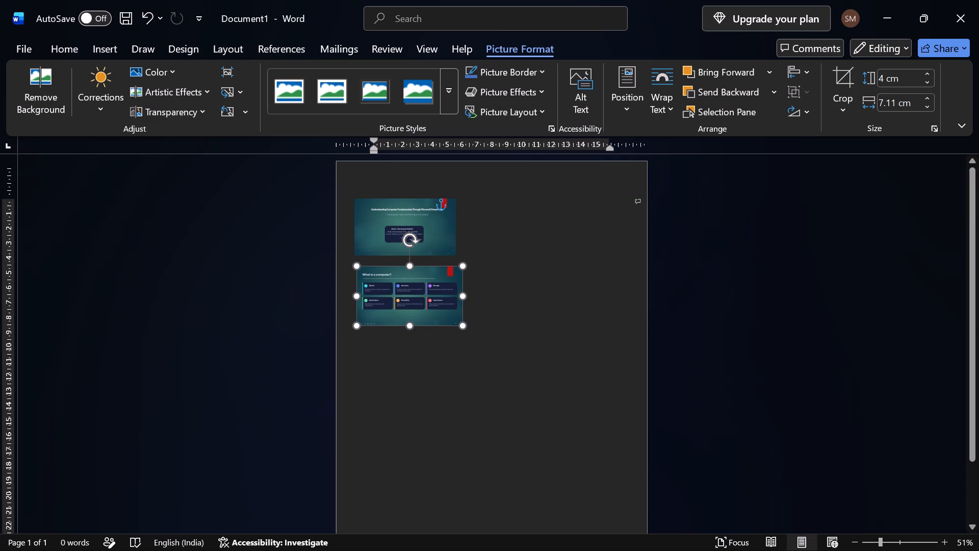
drag(420, 308, 419, 308)
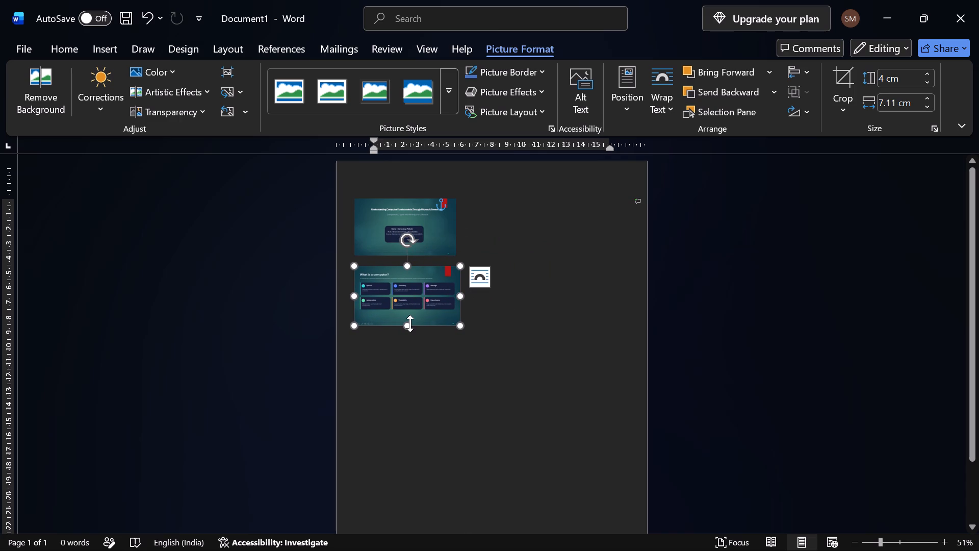
Stretch the "What is a computer?" picture to about 4.5 cm high and 8.34 cm wide.
drag(410, 324, 408, 333)
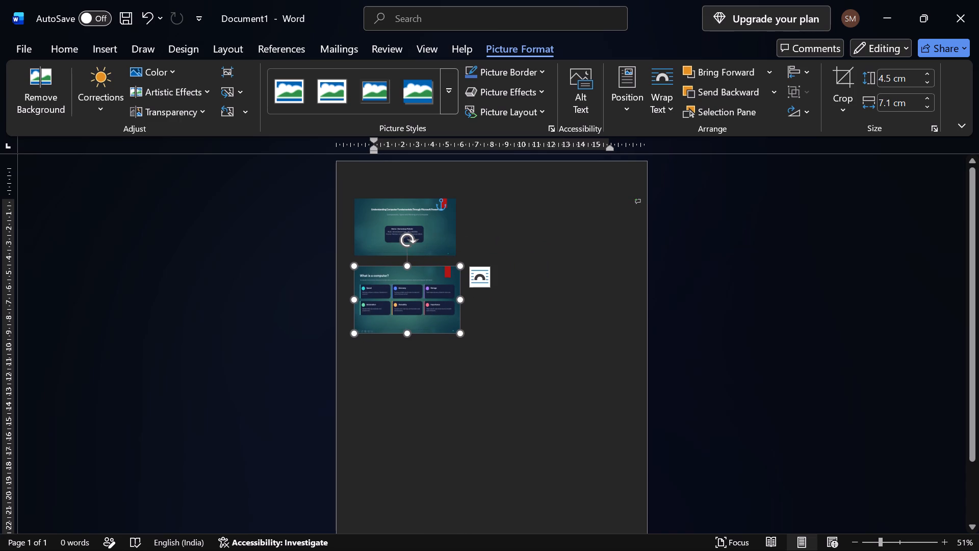
drag(465, 300, 477, 304)
Stretch the title-slide picture to about 4.32 cm high and 8.34 cm wide, matching the width of the picture below.
click(412, 232)
click(399, 217)
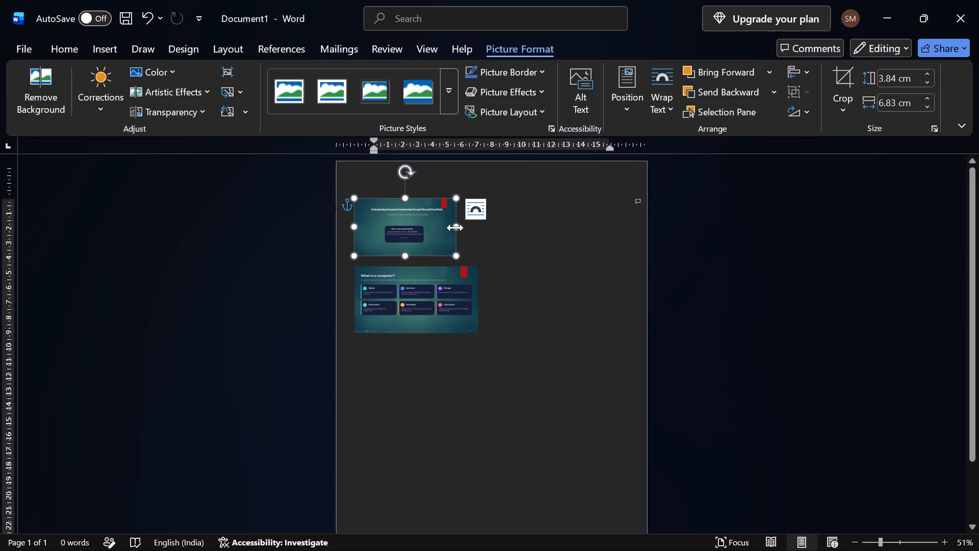
drag(455, 228, 479, 236)
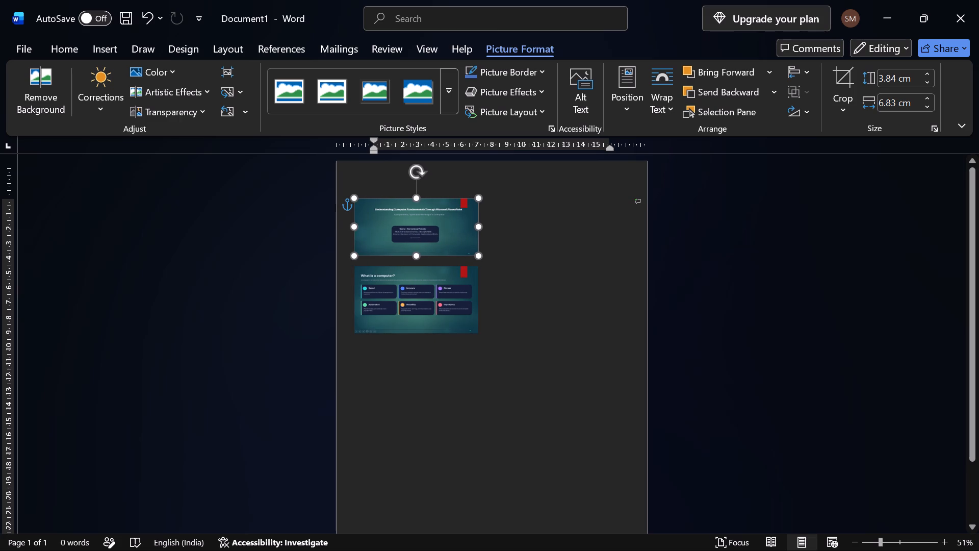
drag(479, 236, 478, 237)
drag(417, 196, 417, 196)
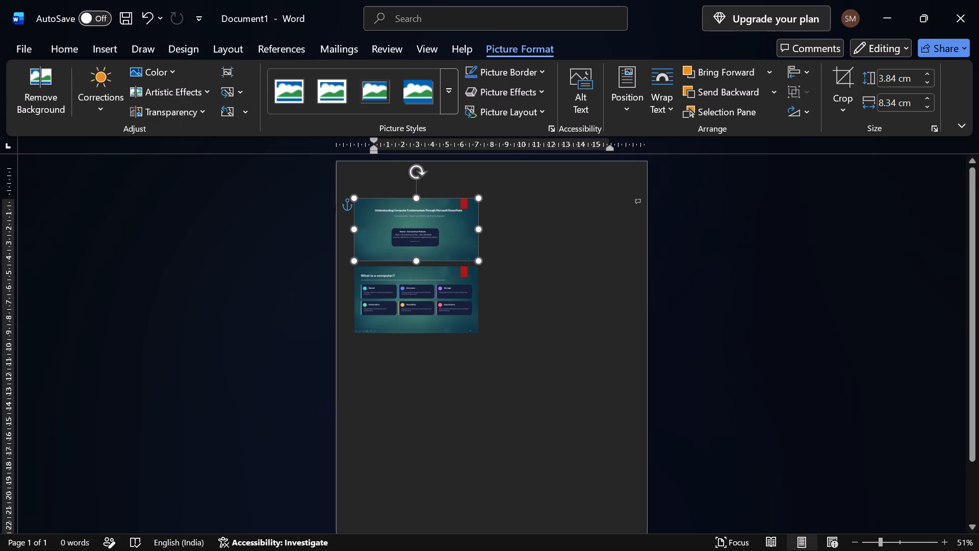
drag(417, 196, 417, 191)
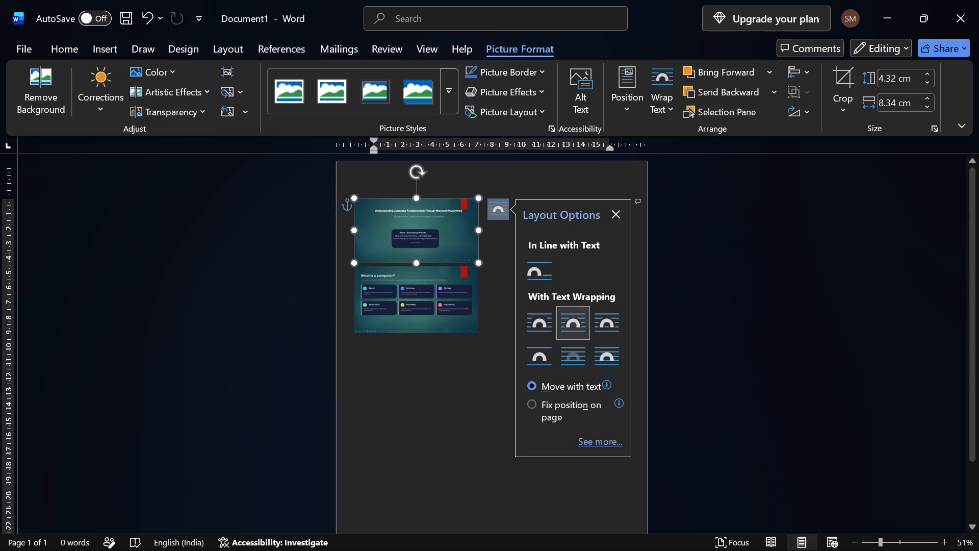
Change the title-slide picture's layout from Tight text wrapping to In Line with Text.
click(536, 319)
click(544, 262)
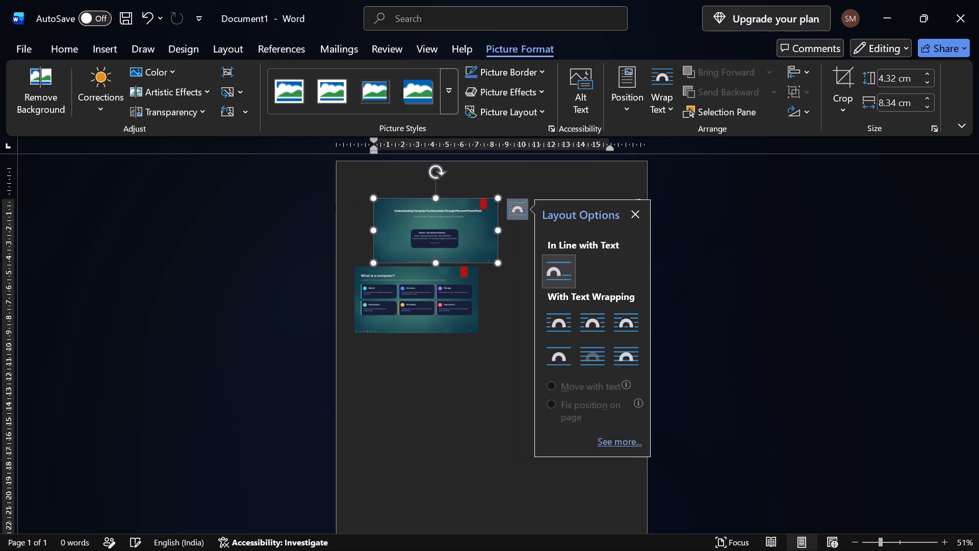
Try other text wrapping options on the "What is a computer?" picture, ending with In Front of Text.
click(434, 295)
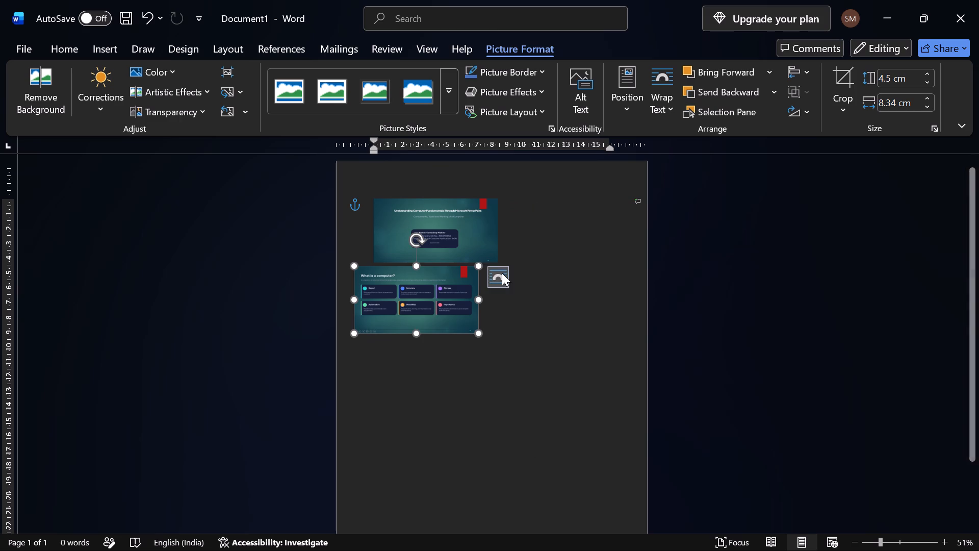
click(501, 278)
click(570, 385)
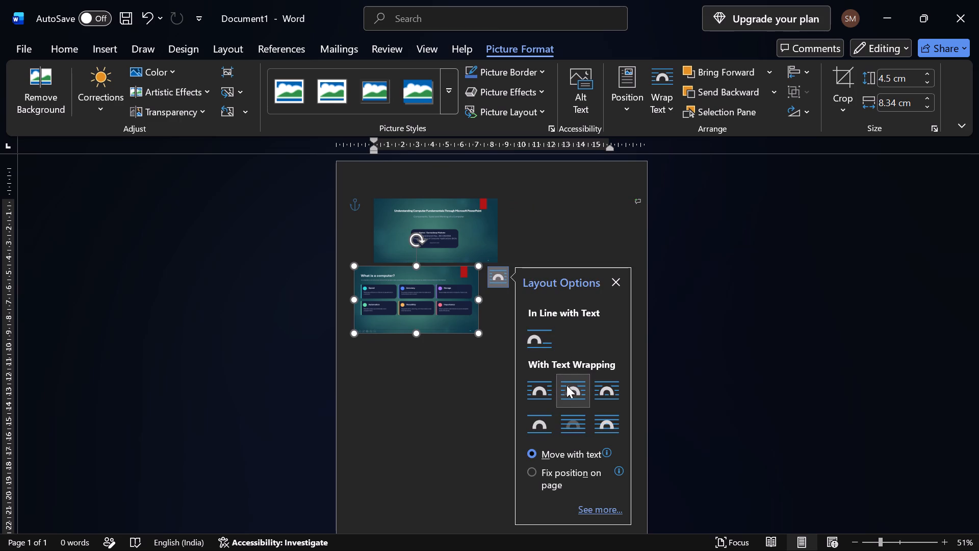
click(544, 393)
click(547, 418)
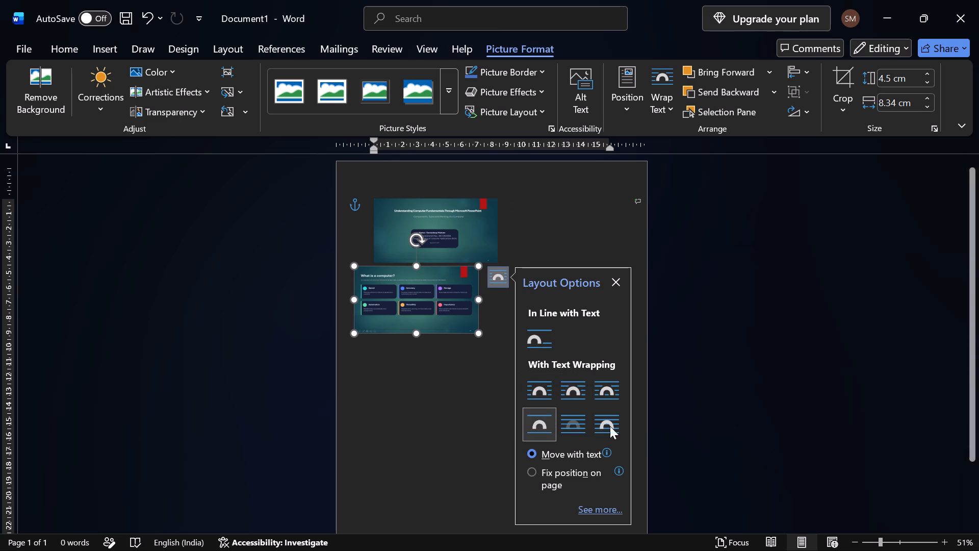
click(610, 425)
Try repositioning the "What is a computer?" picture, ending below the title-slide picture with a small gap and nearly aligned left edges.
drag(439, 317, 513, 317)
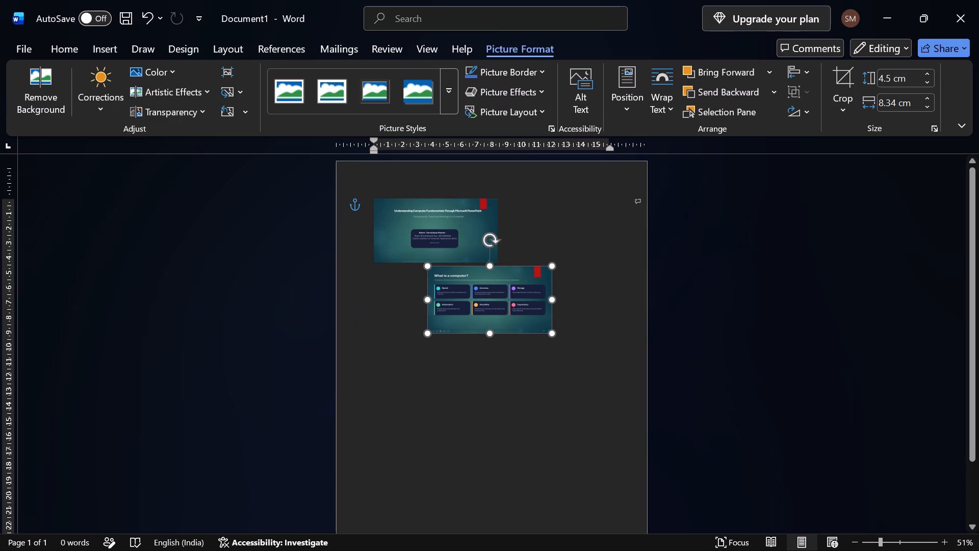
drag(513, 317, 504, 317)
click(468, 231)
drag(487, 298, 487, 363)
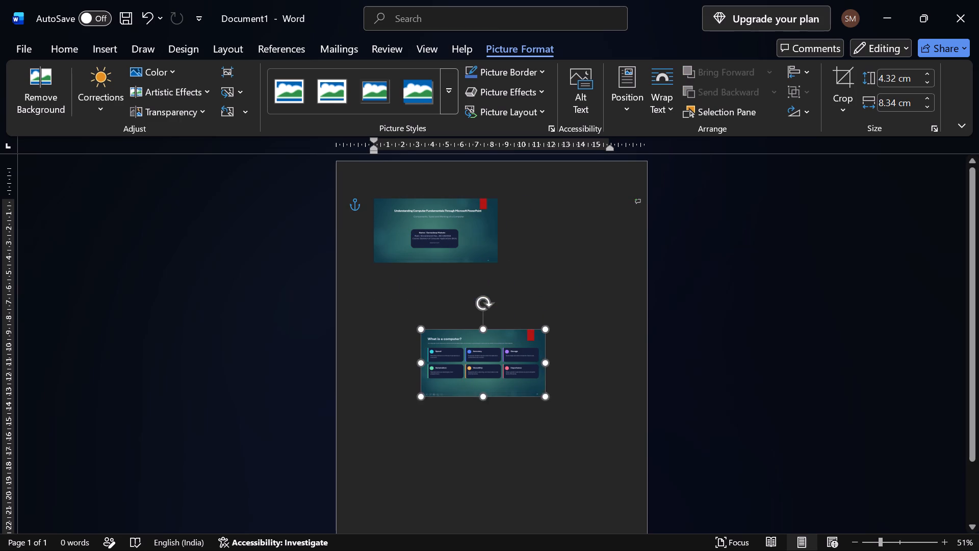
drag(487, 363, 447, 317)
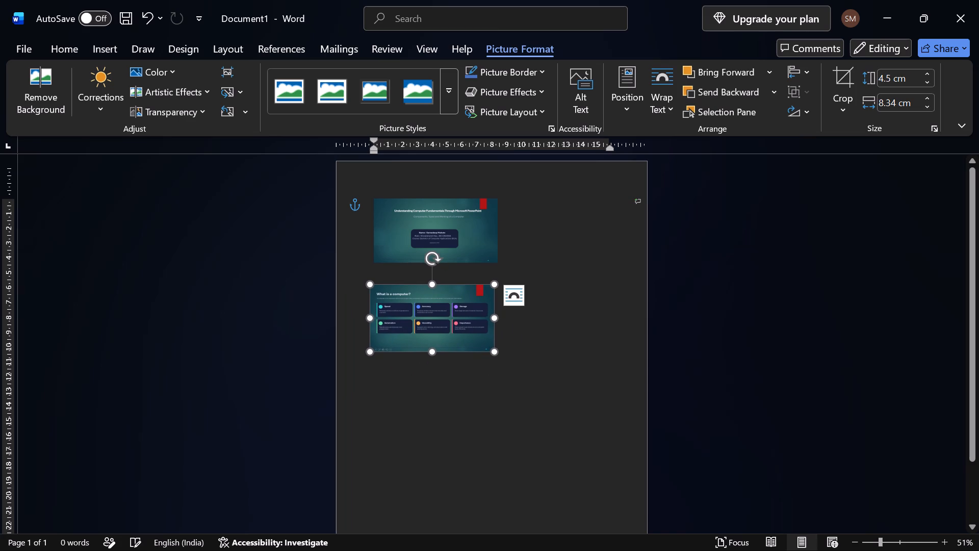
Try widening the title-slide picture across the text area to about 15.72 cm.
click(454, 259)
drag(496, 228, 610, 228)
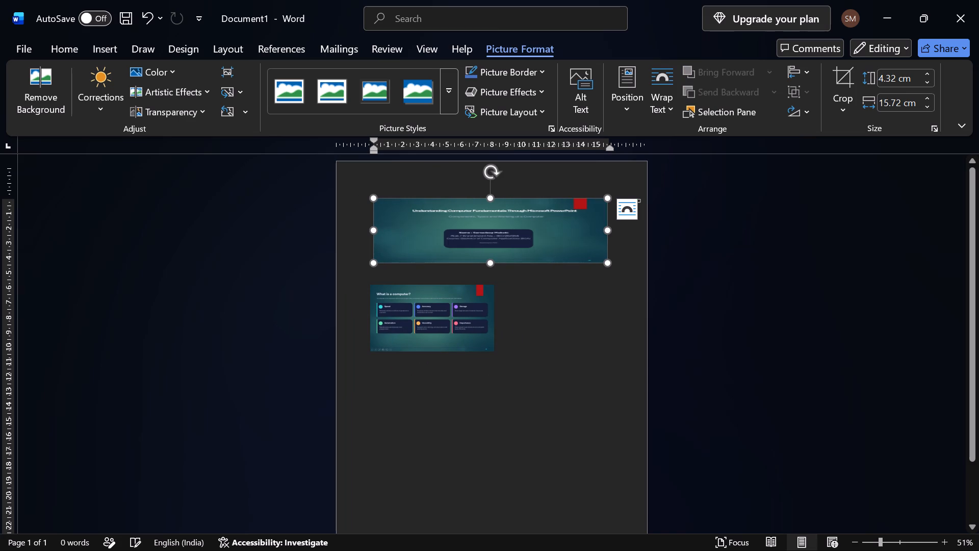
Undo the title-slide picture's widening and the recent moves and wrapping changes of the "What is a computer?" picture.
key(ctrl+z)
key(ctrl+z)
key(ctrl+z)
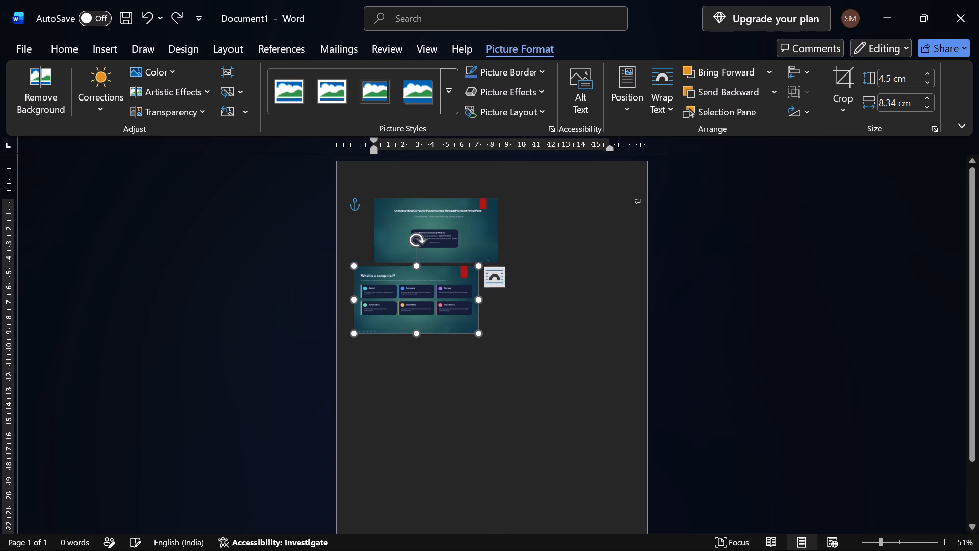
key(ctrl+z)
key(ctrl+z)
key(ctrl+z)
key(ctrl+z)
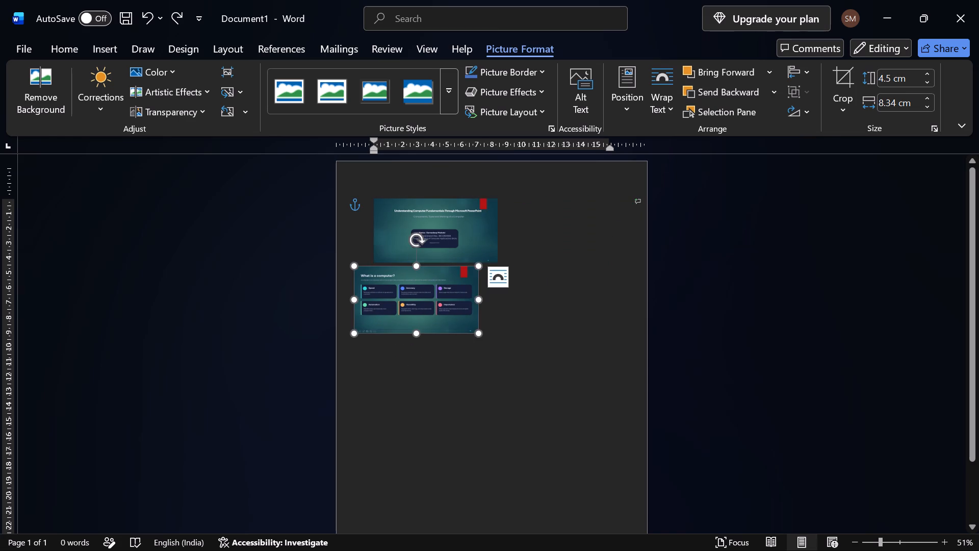
Delete the "What is a computer?" and title-slide pictures from the page.
key(Delete)
click(440, 217)
key(Delete)
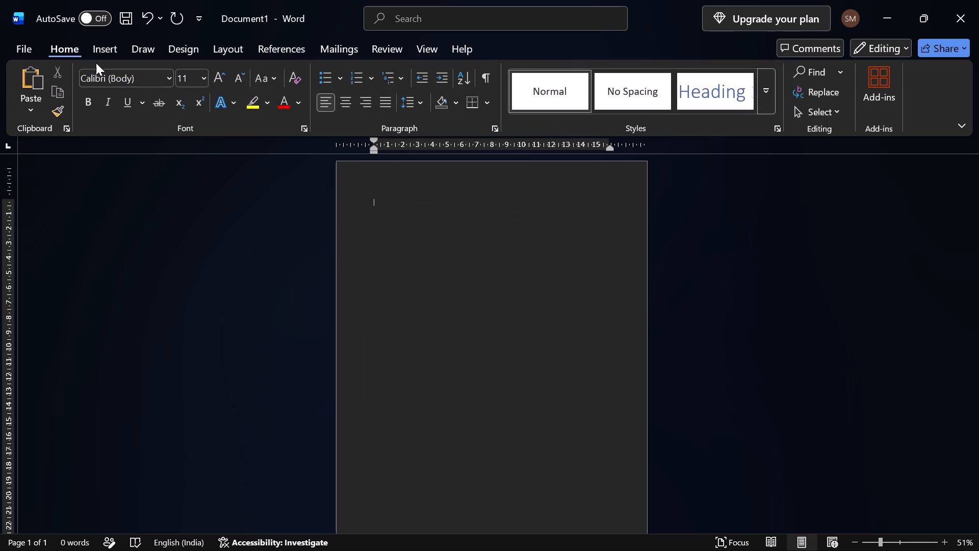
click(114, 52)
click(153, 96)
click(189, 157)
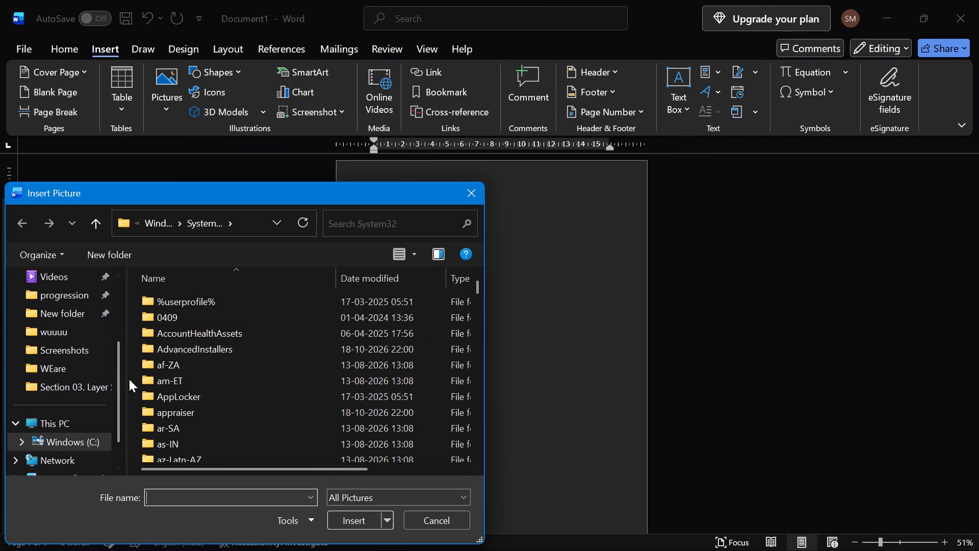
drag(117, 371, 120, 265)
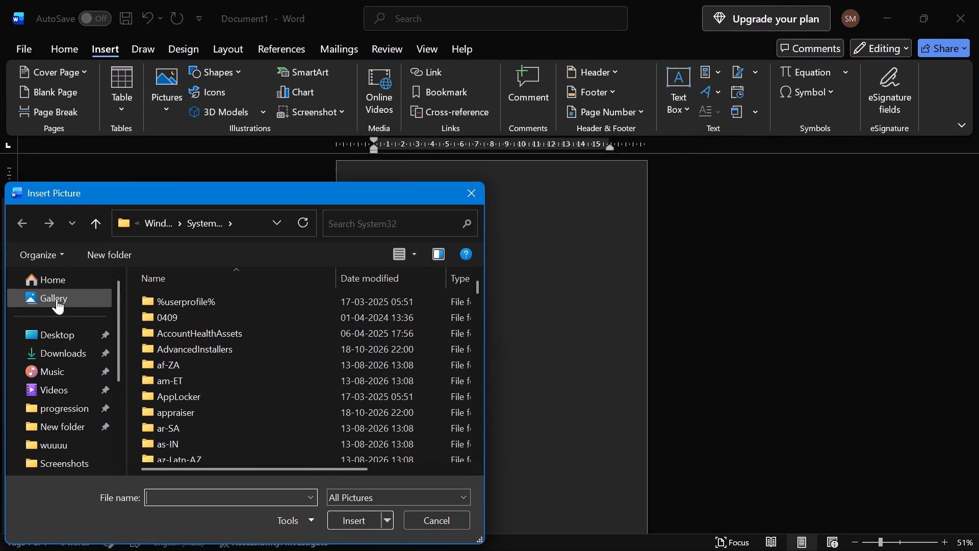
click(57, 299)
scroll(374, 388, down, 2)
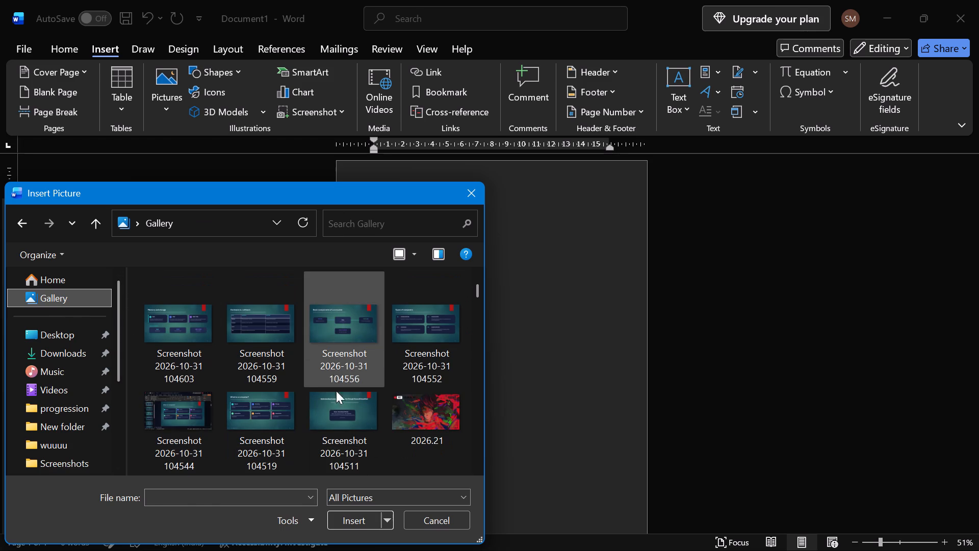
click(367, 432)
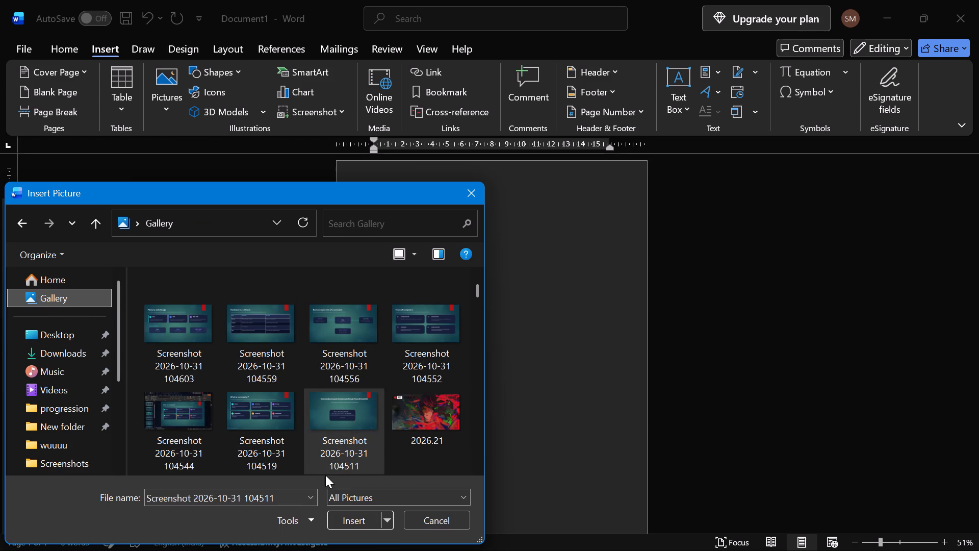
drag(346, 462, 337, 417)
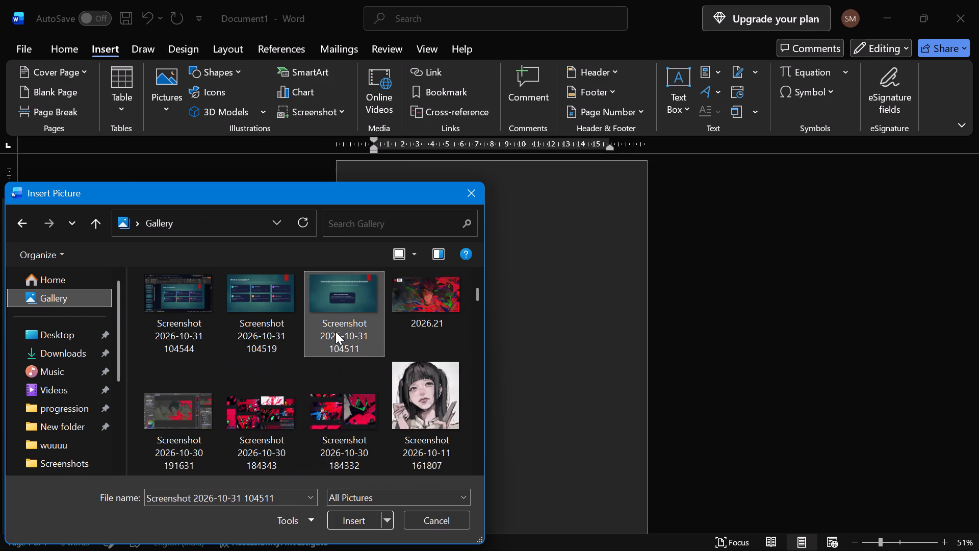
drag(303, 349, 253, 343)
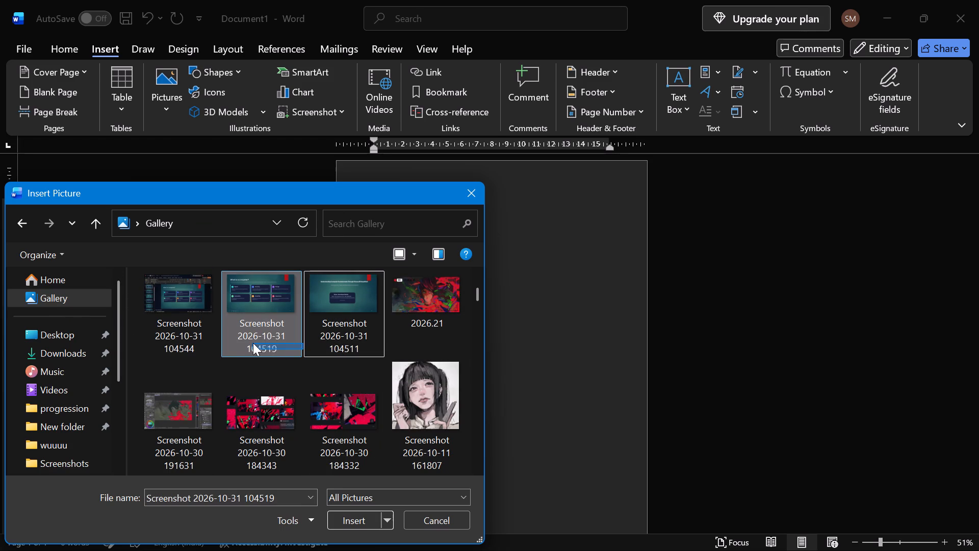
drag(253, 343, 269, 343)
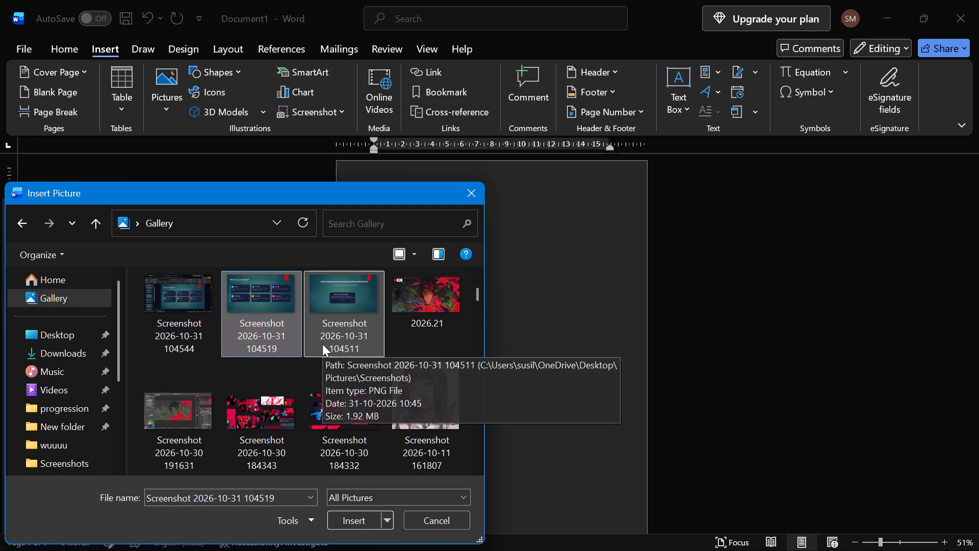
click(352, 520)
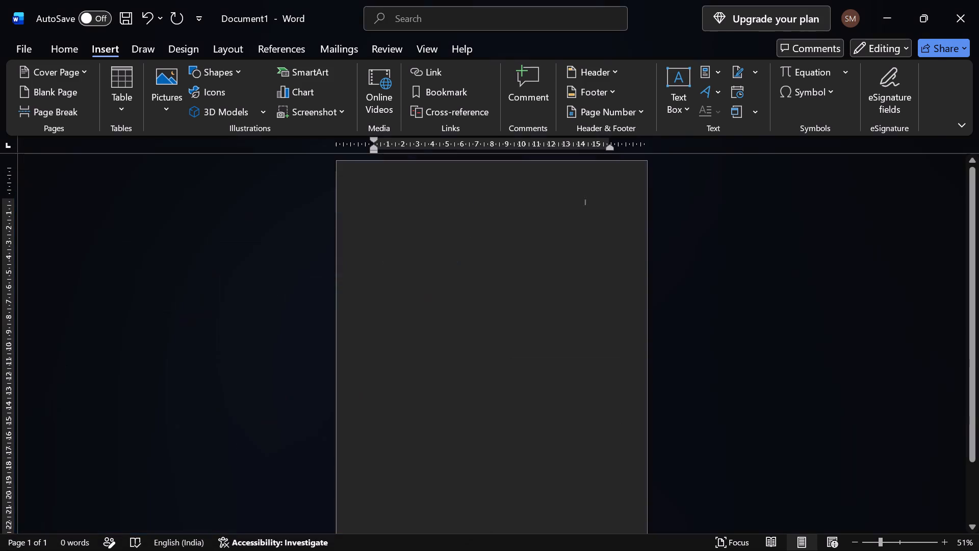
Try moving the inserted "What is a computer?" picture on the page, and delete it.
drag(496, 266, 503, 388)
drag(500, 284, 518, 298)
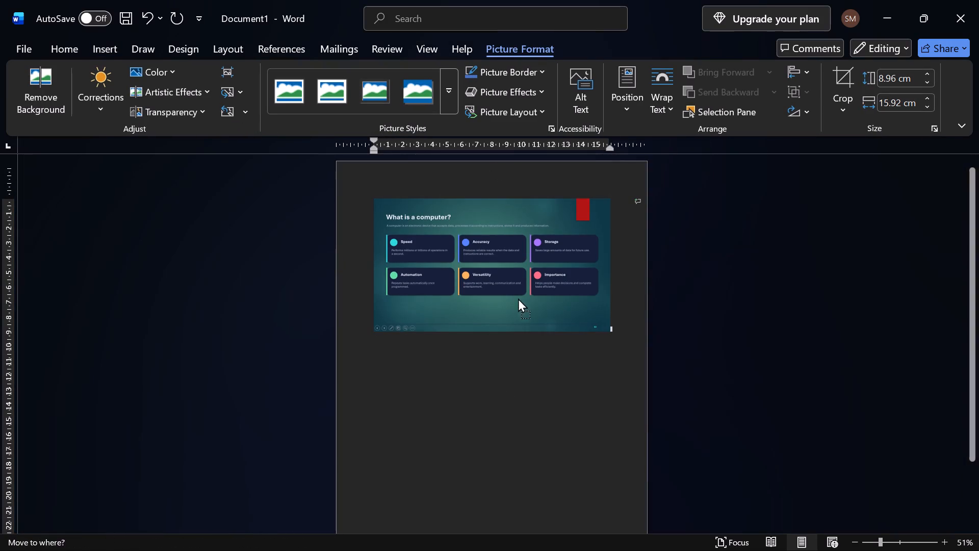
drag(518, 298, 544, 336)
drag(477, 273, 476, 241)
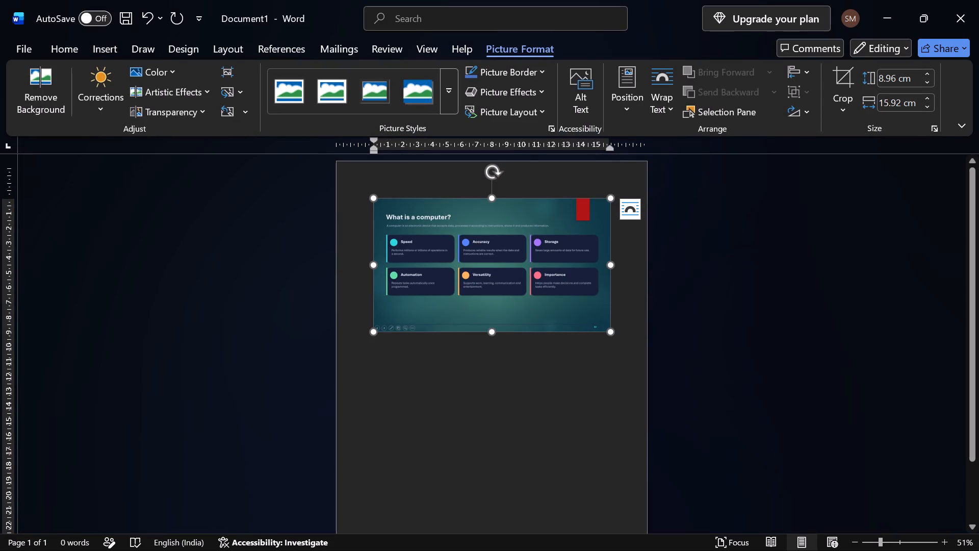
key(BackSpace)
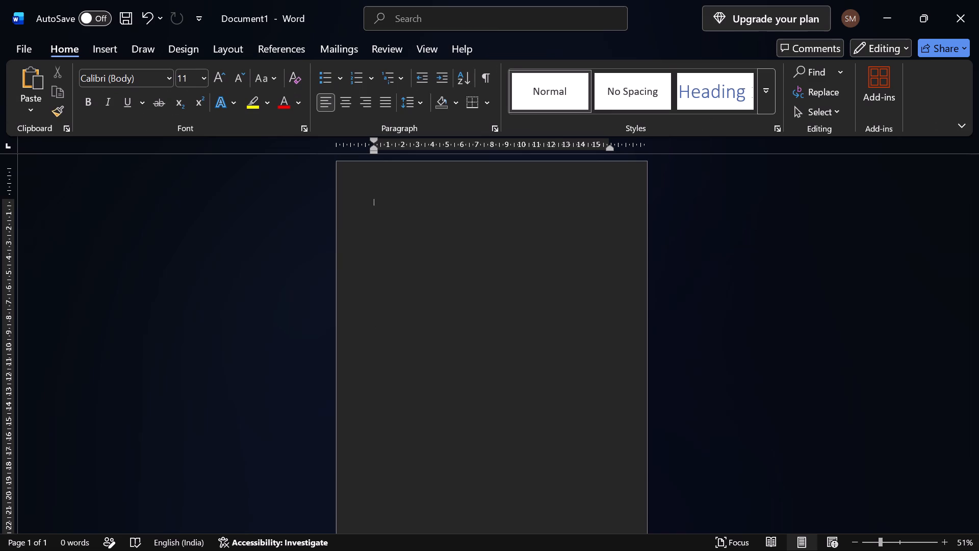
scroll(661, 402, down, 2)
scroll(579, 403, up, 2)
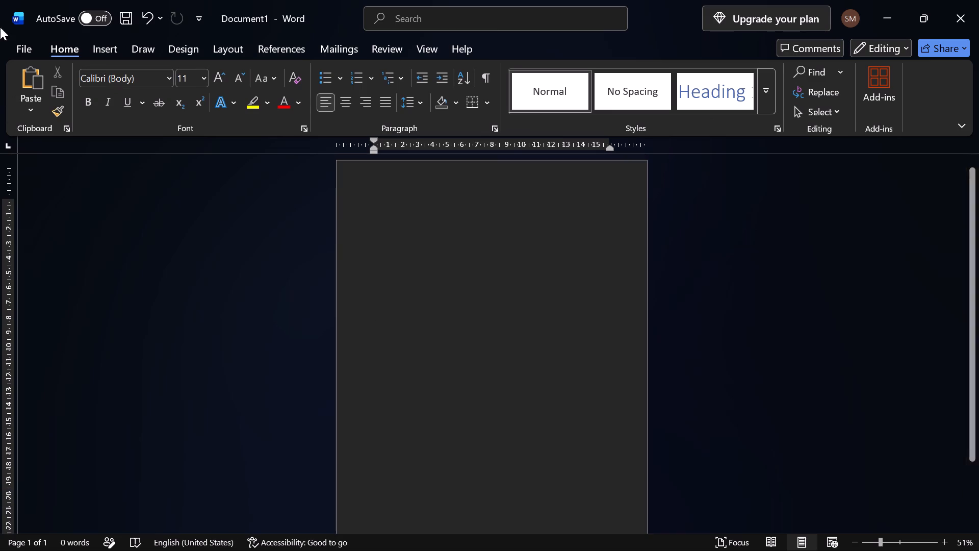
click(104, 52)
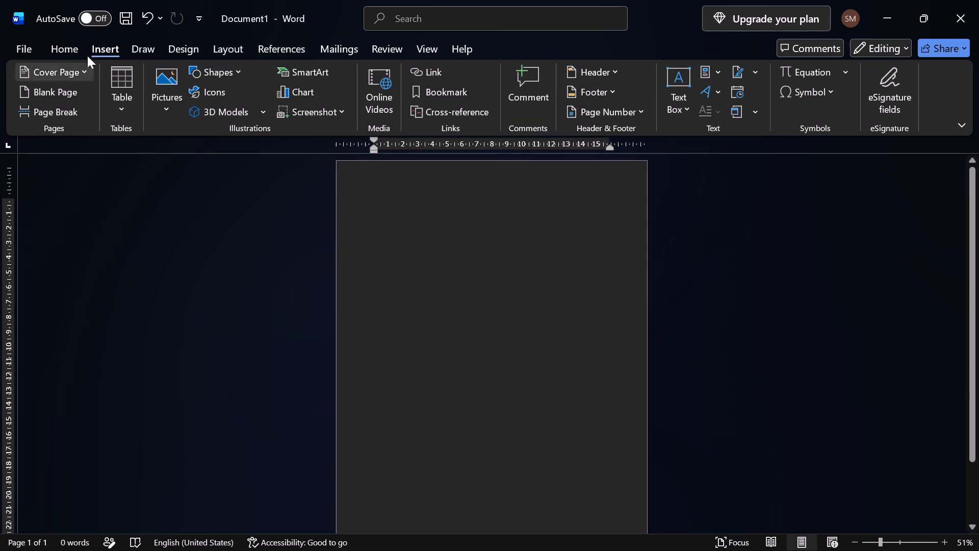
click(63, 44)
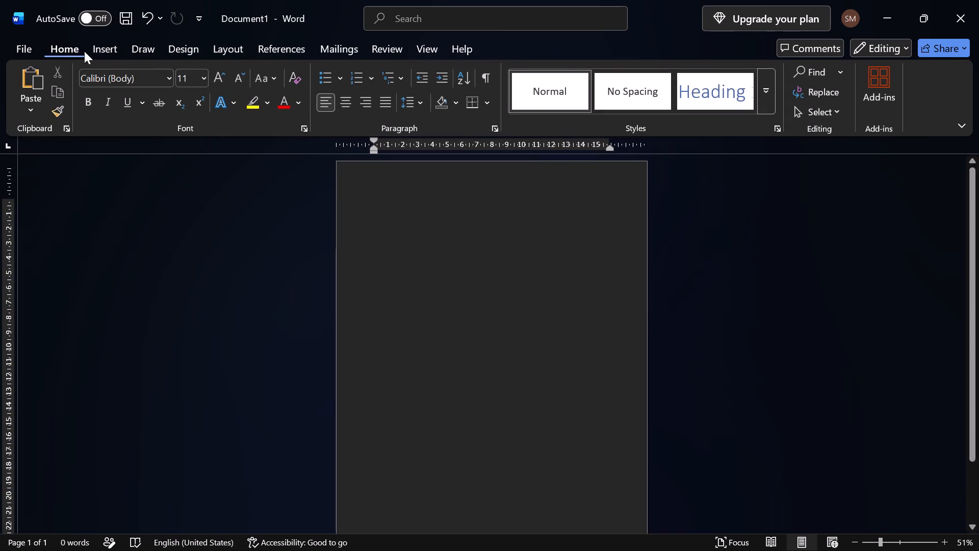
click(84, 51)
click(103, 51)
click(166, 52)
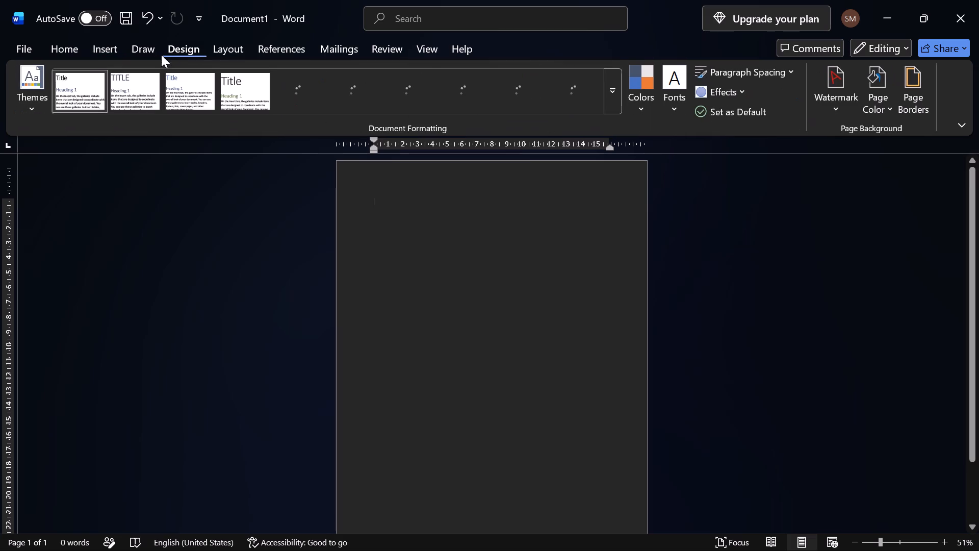
Set the page to narrow margins and A4 paper size, 21 cm x 29.7 cm.
click(240, 49)
click(27, 103)
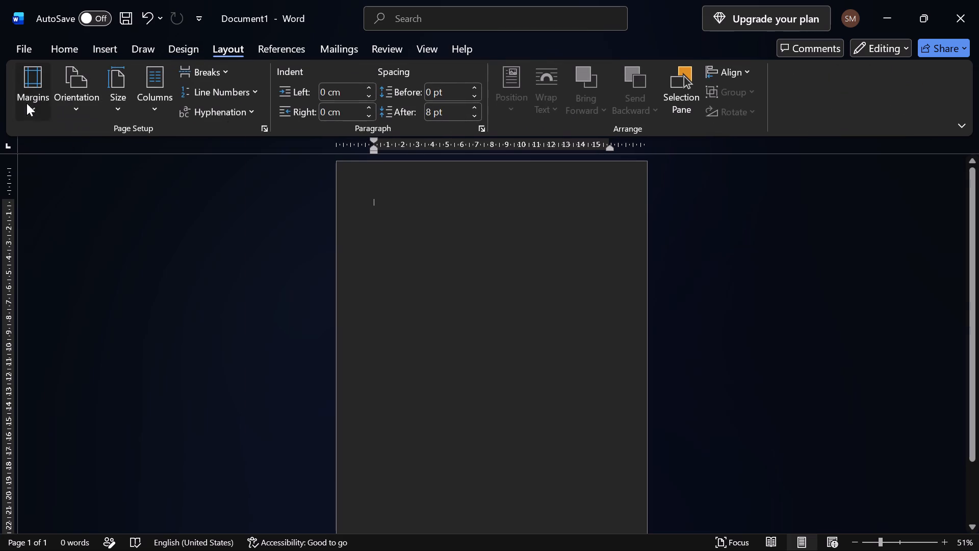
click(111, 279)
click(125, 109)
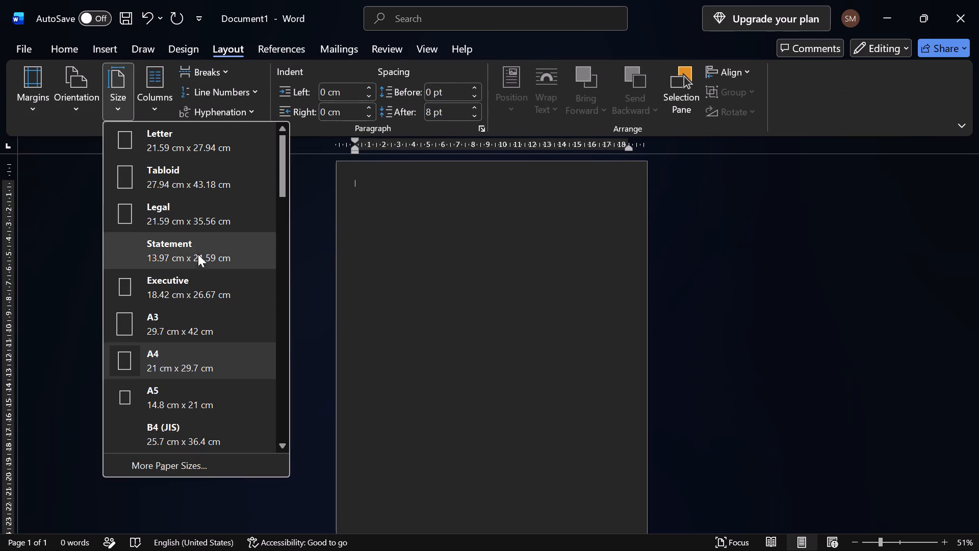
click(194, 372)
click(70, 56)
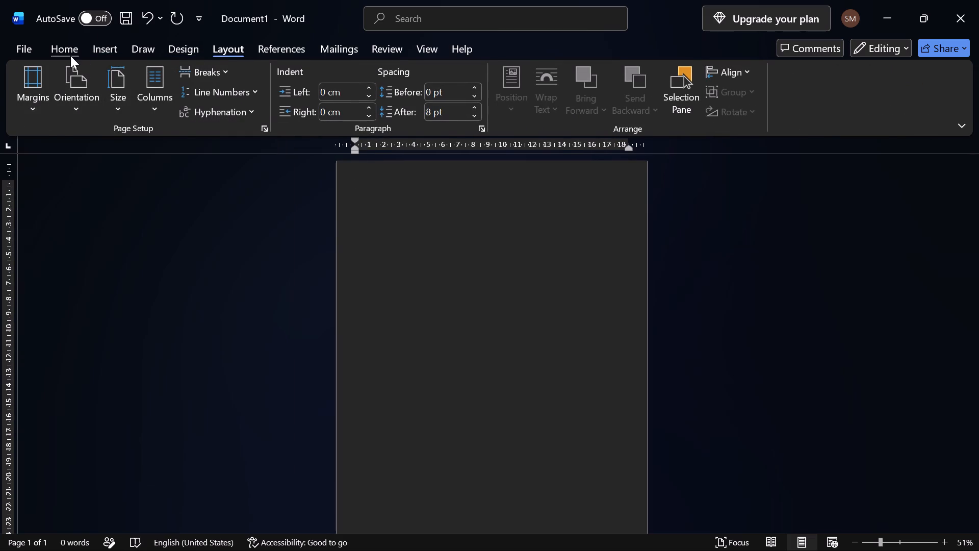
click(107, 48)
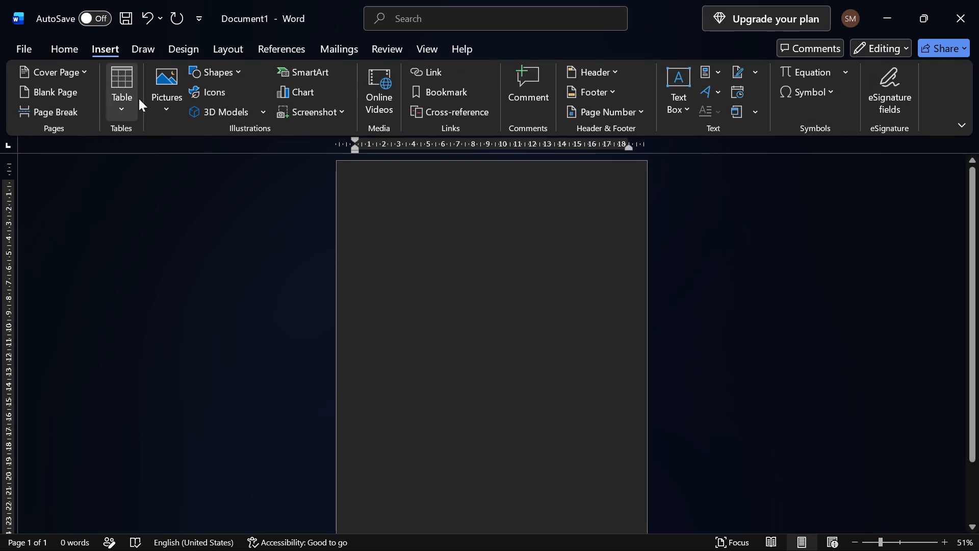
click(160, 109)
click(217, 159)
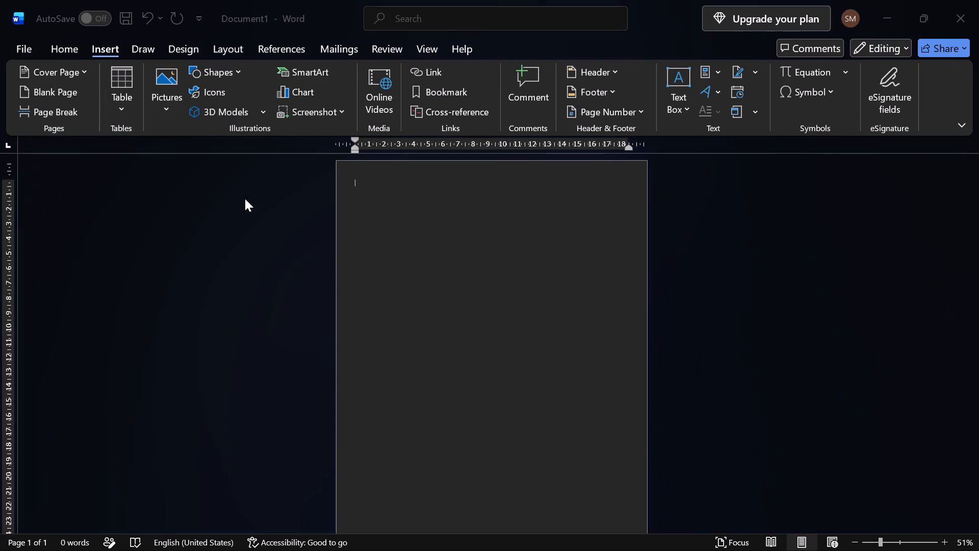
drag(113, 390, 114, 309)
click(69, 279)
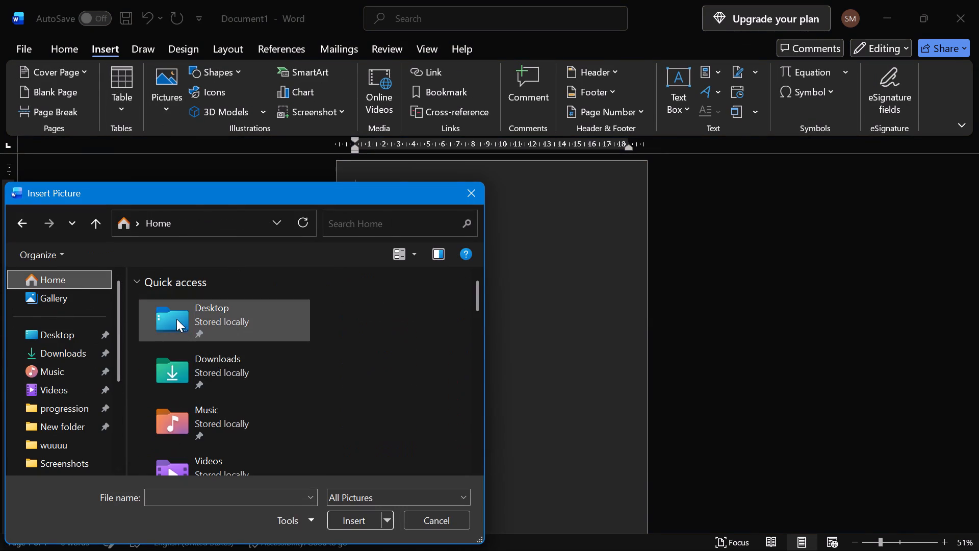
click(37, 302)
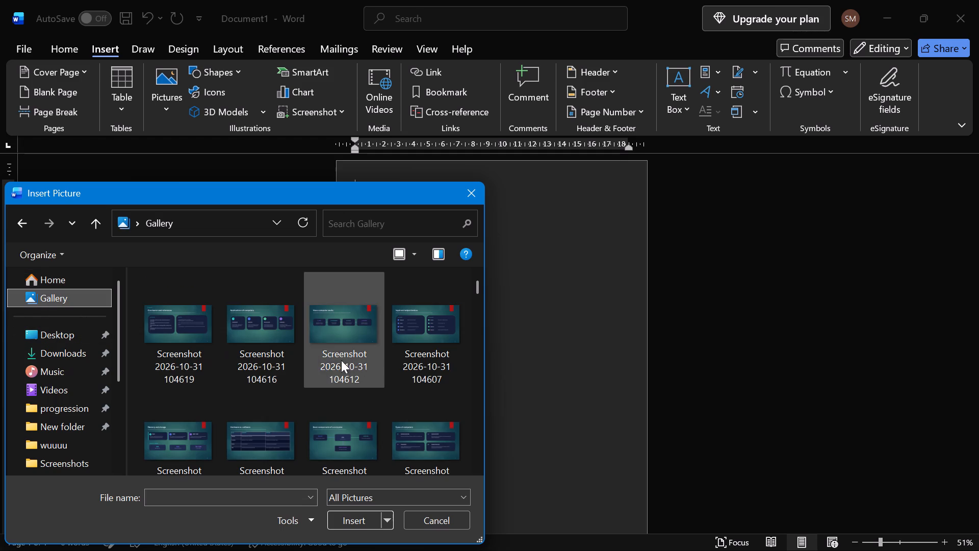
scroll(319, 352, down, 2)
click(343, 430)
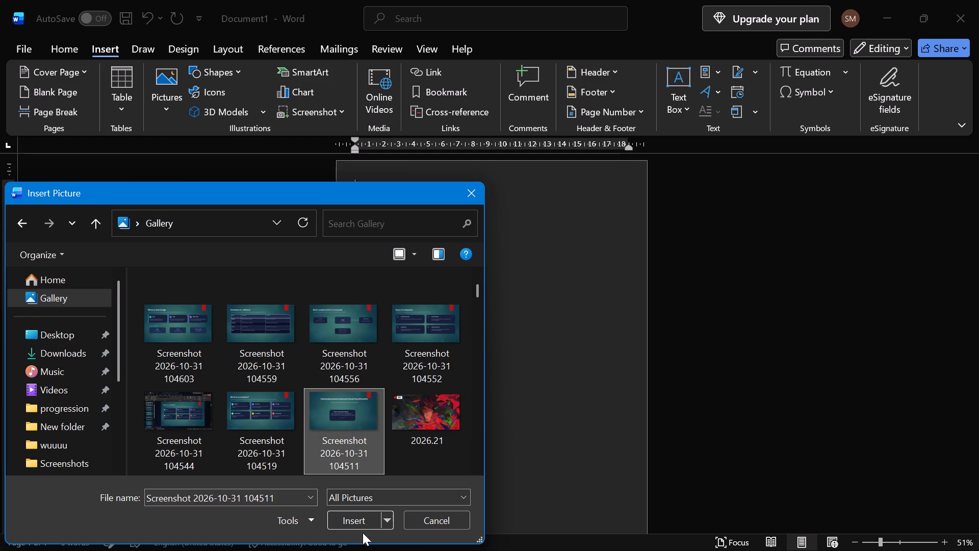
click(363, 525)
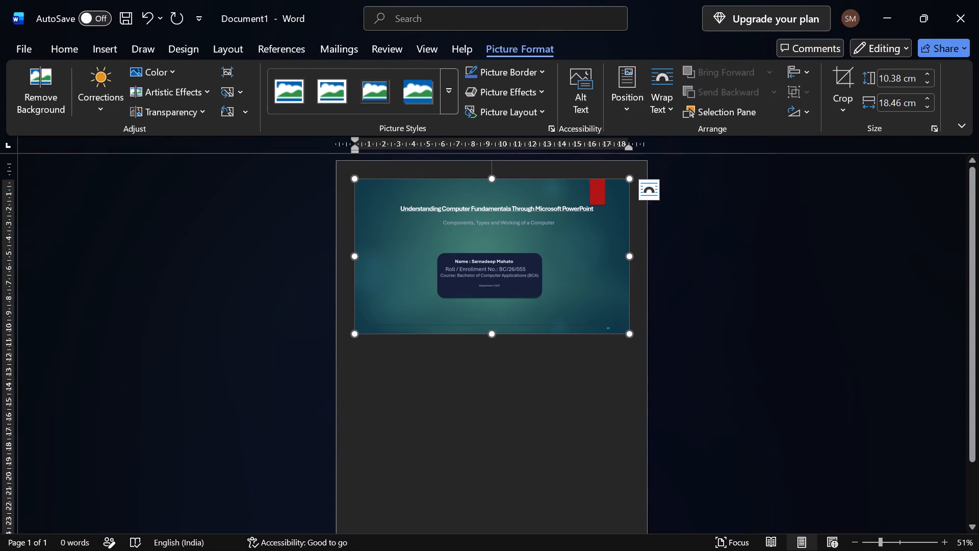
Resize the title-slide picture to about 8.2 cm high and 15.38 cm wide.
scroll(533, 425, down, 3)
scroll(507, 407, up, 1)
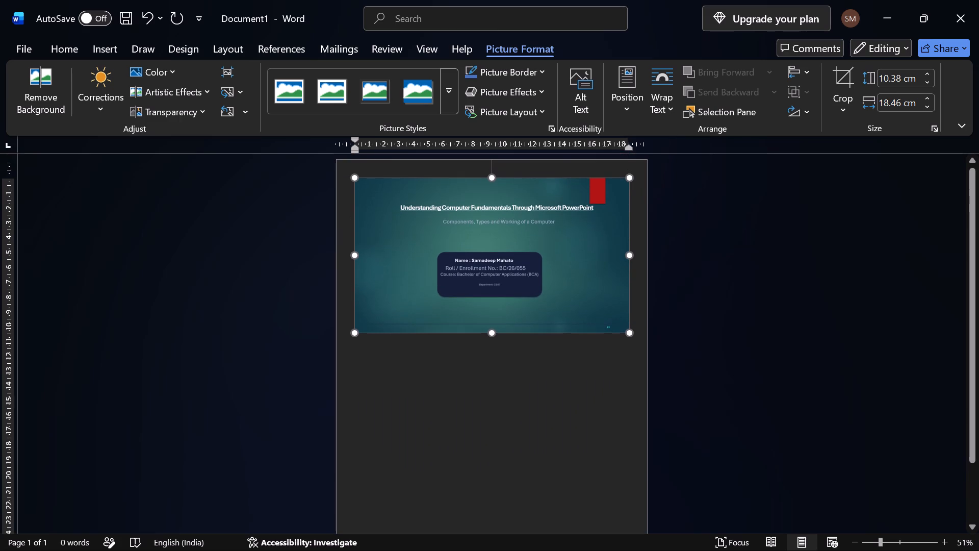
drag(631, 255, 613, 241)
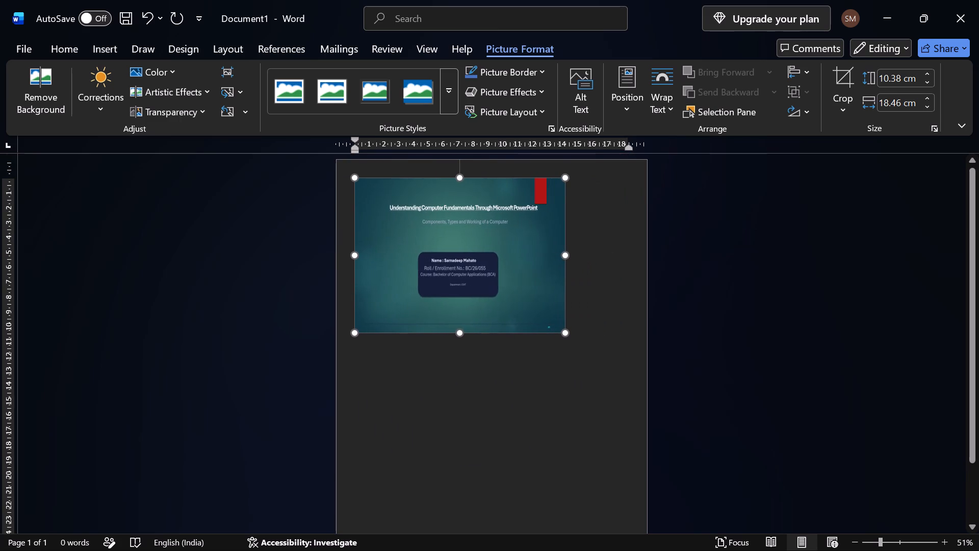
drag(613, 241, 637, 241)
drag(492, 335, 493, 324)
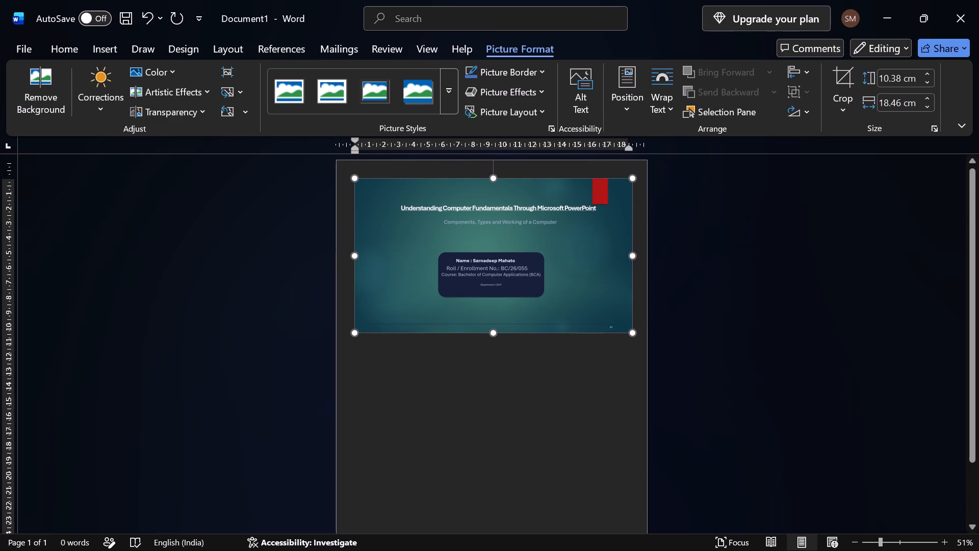
drag(493, 324, 502, 296)
drag(634, 241, 579, 241)
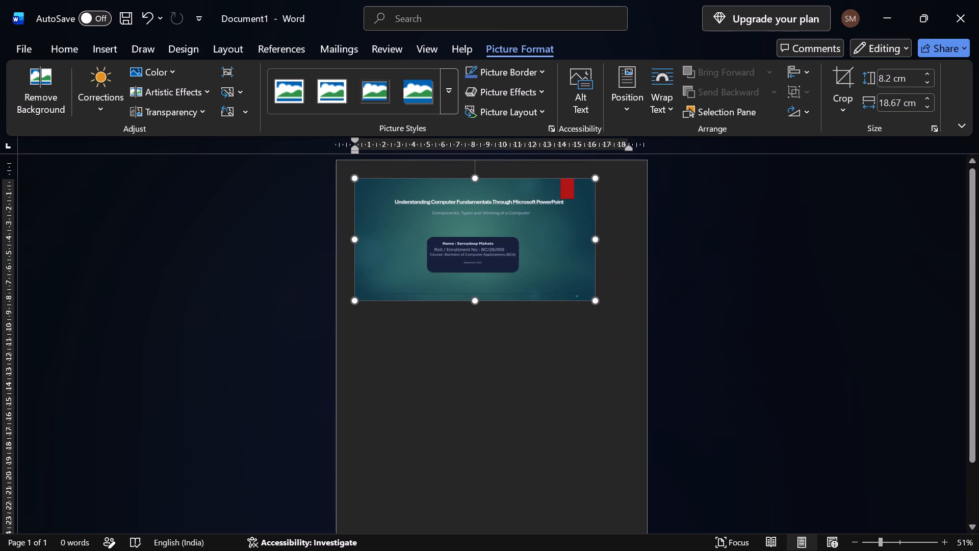
drag(579, 241, 577, 241)
Set the title-slide picture's text wrapping to Behind Text and move it to the horizontal centre near the page's top edge.
drag(499, 268, 549, 268)
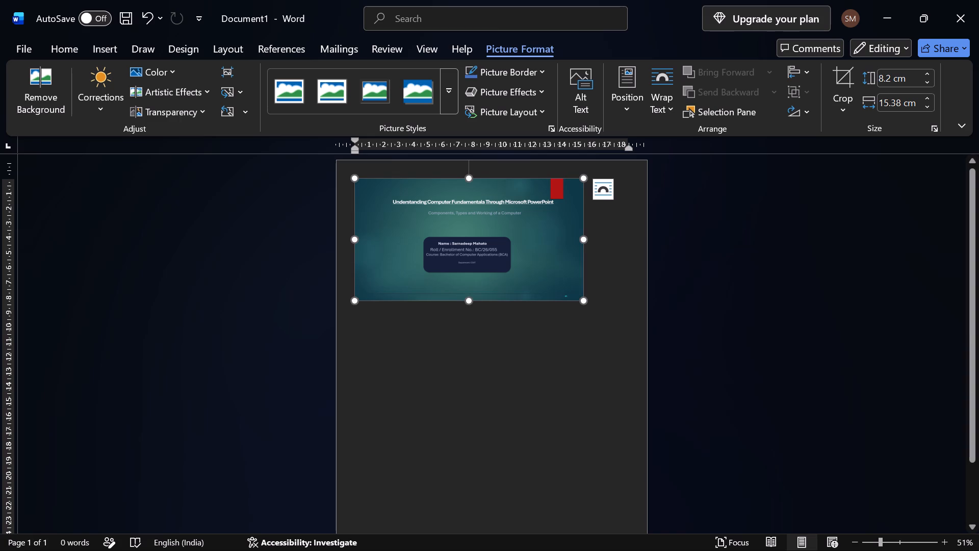
click(604, 192)
click(691, 340)
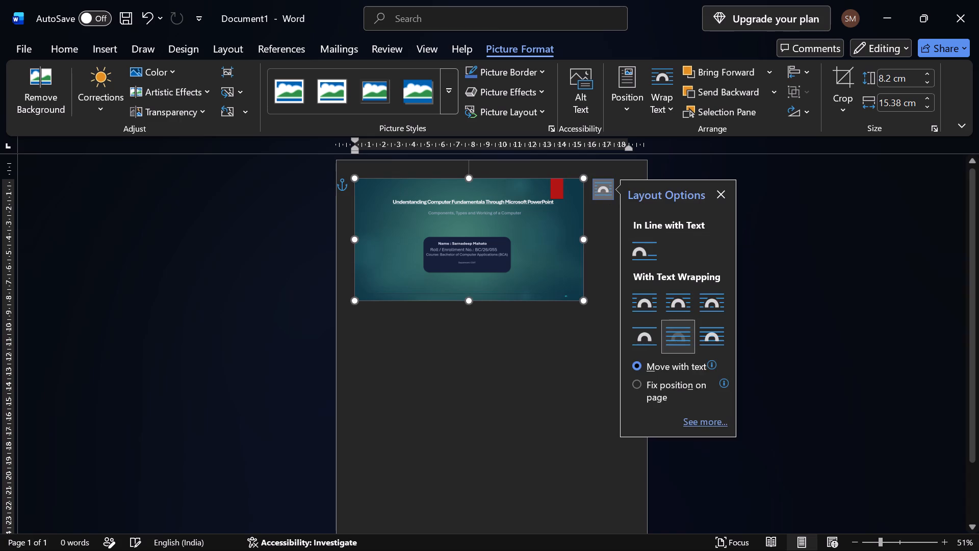
drag(472, 241, 491, 233)
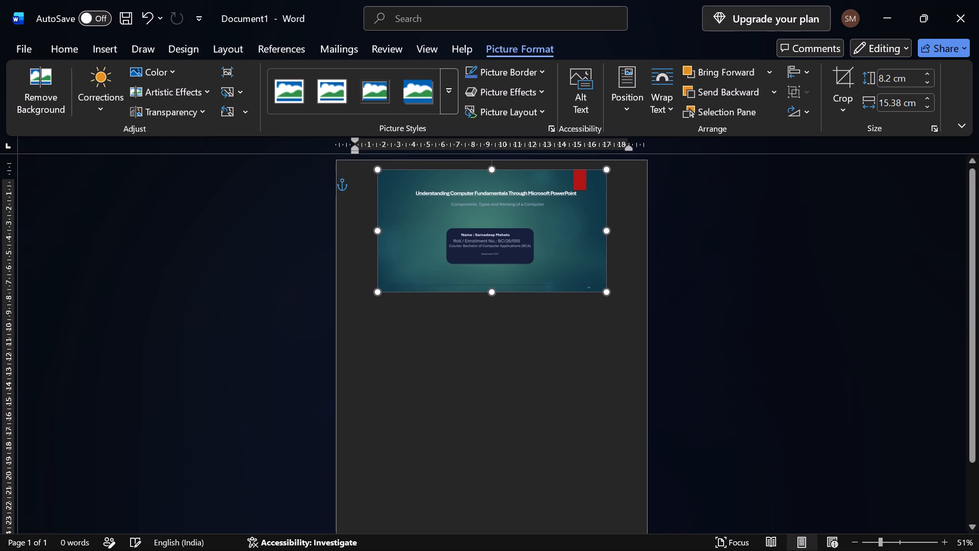
drag(491, 233, 493, 235)
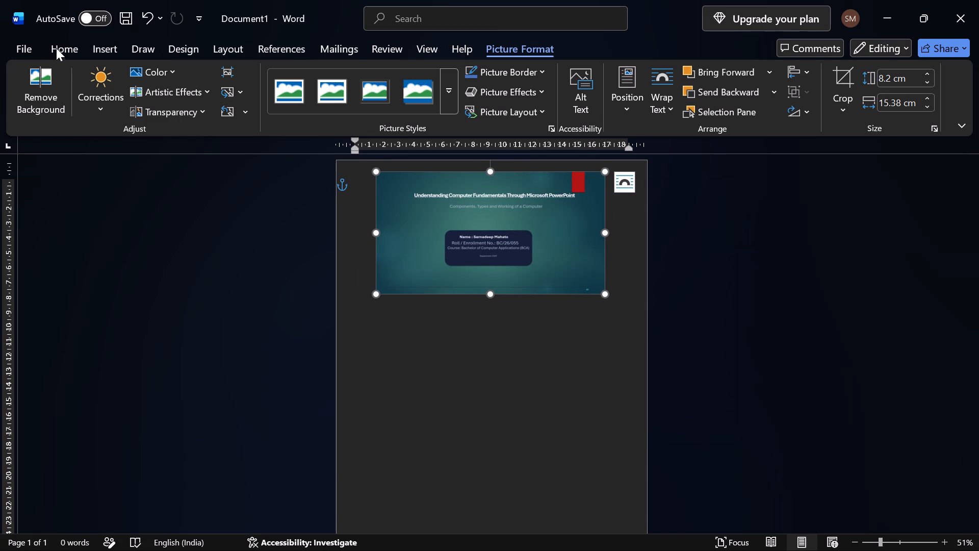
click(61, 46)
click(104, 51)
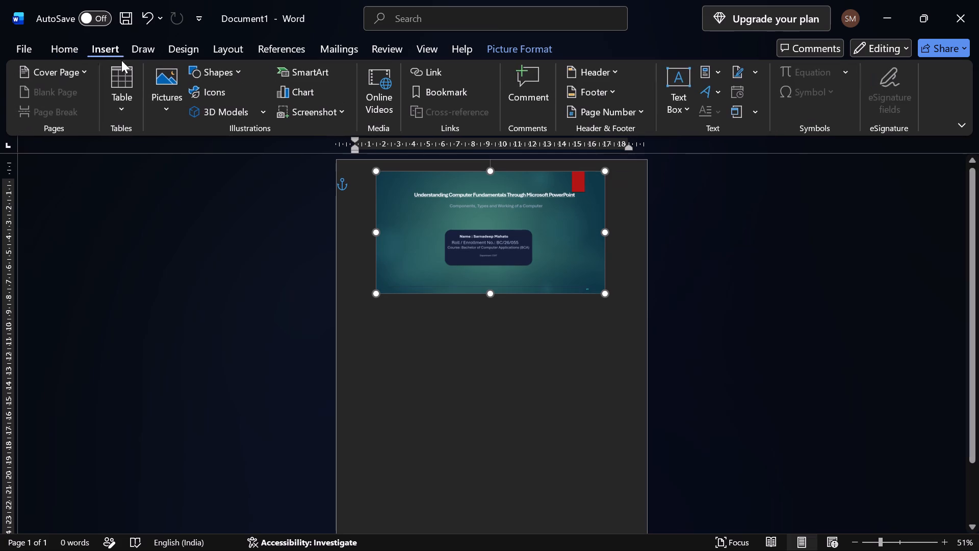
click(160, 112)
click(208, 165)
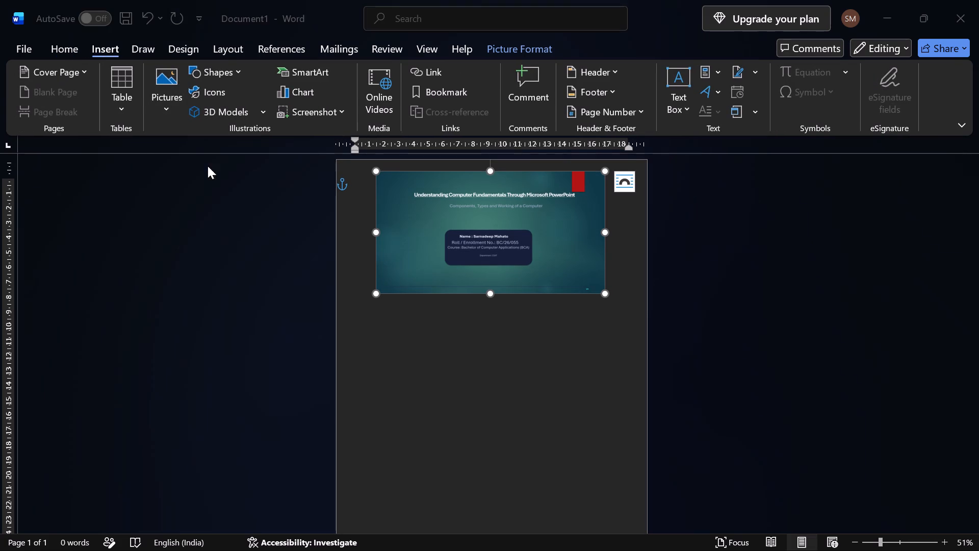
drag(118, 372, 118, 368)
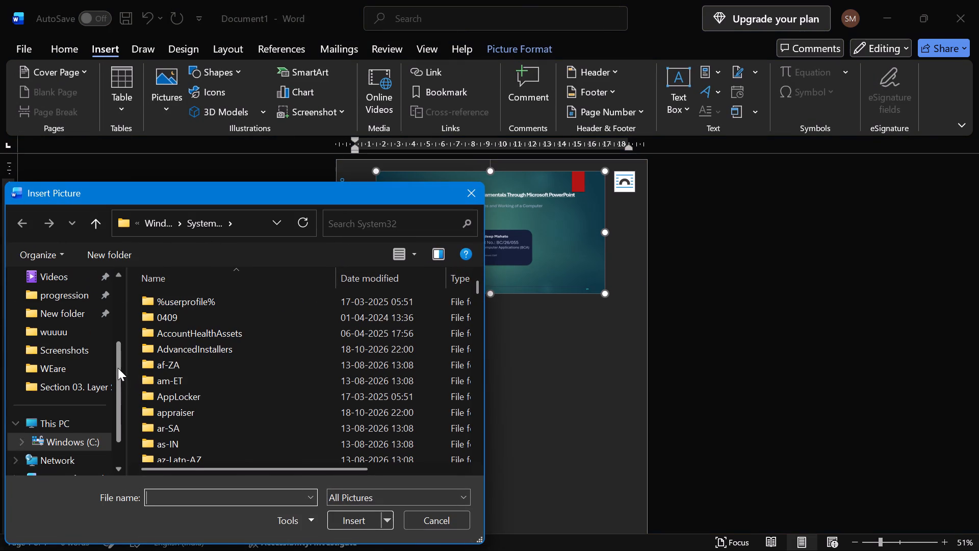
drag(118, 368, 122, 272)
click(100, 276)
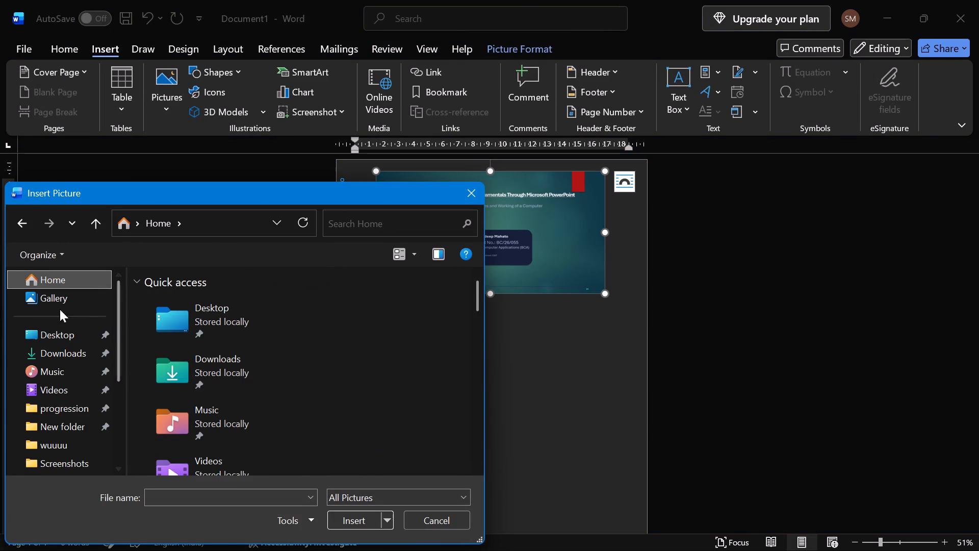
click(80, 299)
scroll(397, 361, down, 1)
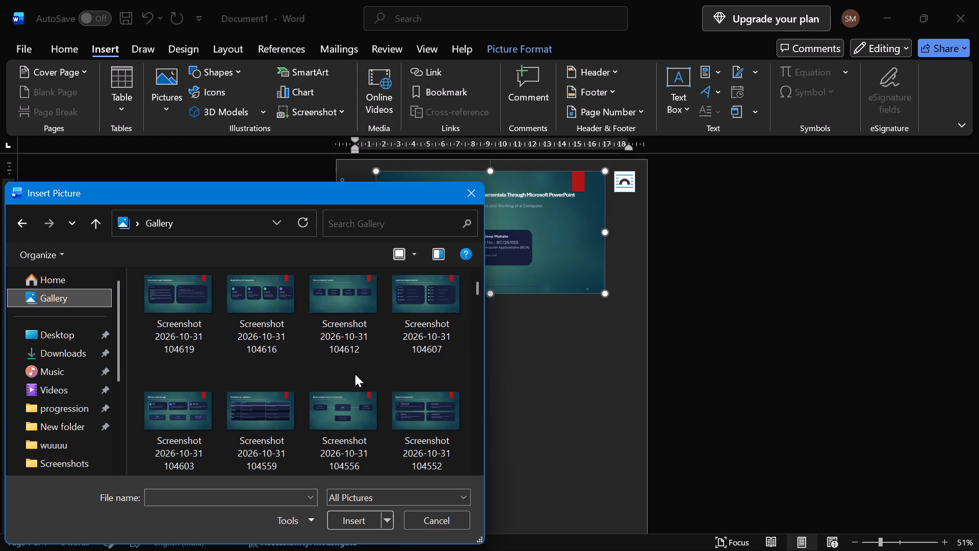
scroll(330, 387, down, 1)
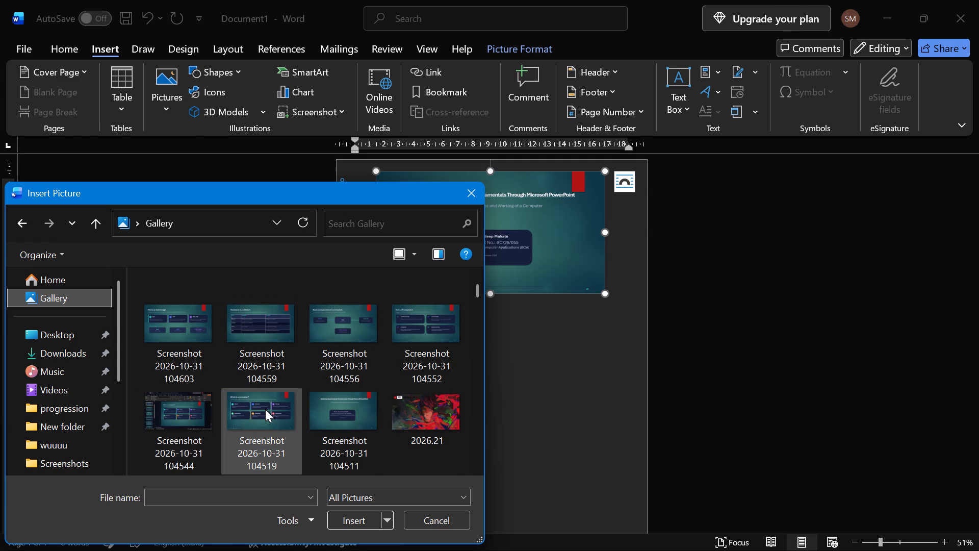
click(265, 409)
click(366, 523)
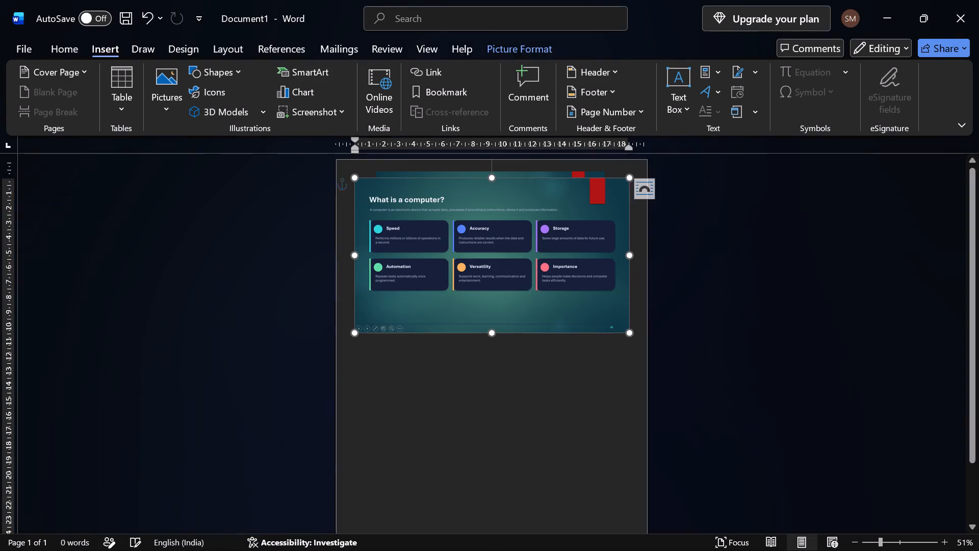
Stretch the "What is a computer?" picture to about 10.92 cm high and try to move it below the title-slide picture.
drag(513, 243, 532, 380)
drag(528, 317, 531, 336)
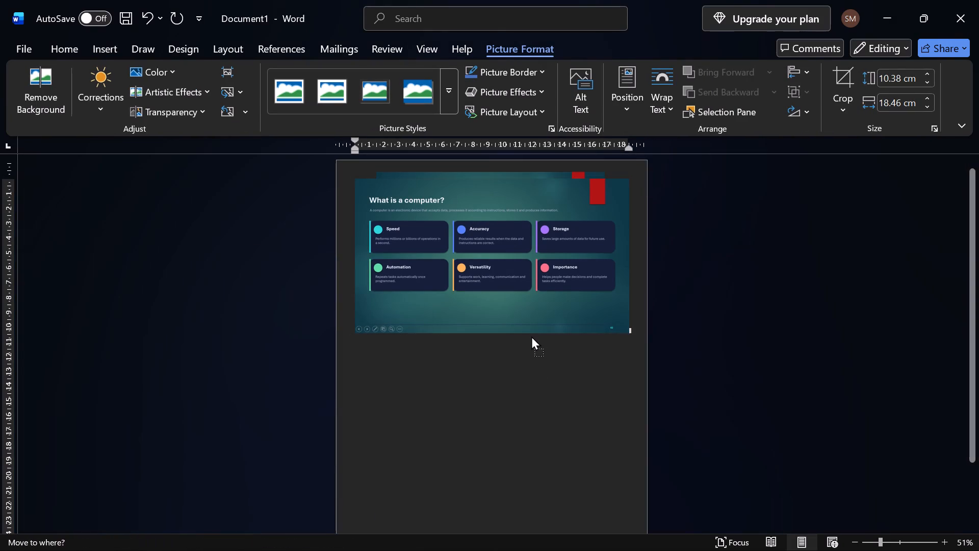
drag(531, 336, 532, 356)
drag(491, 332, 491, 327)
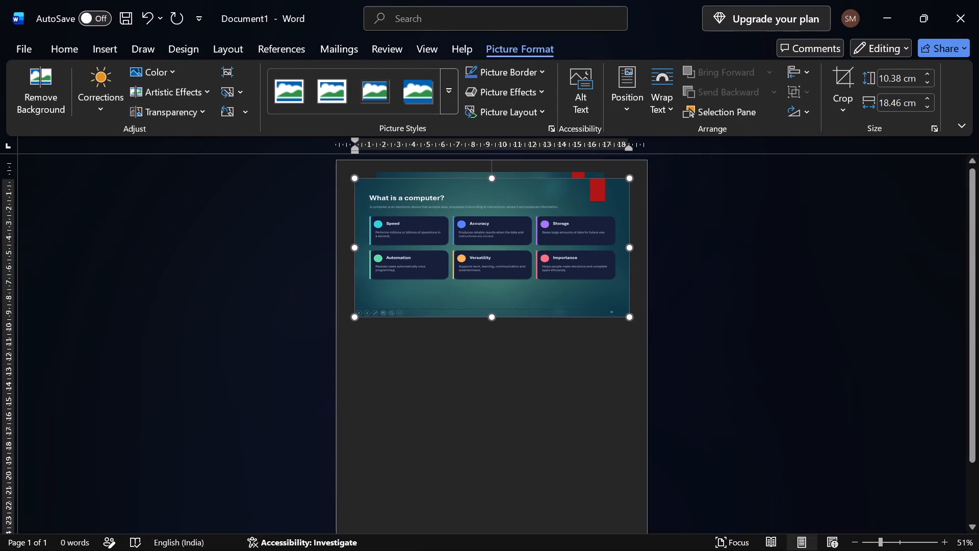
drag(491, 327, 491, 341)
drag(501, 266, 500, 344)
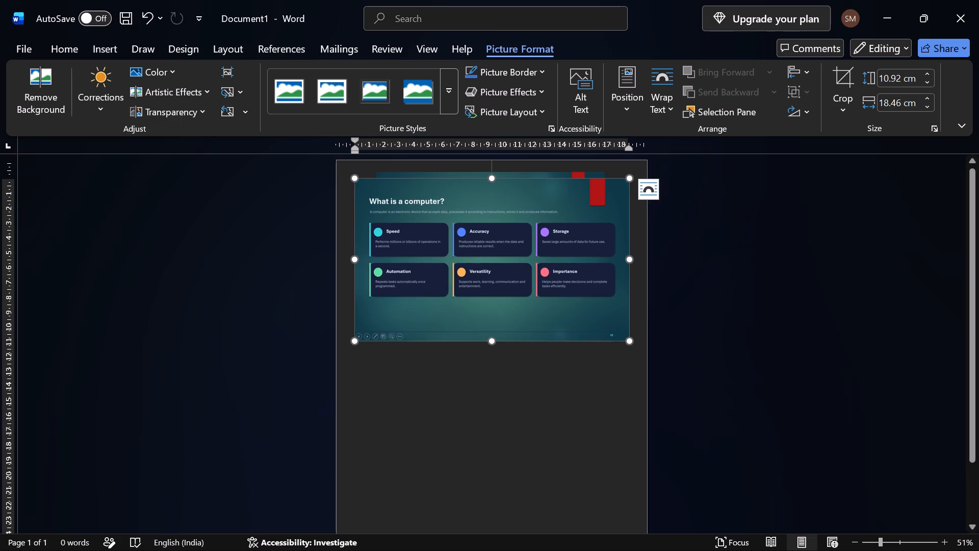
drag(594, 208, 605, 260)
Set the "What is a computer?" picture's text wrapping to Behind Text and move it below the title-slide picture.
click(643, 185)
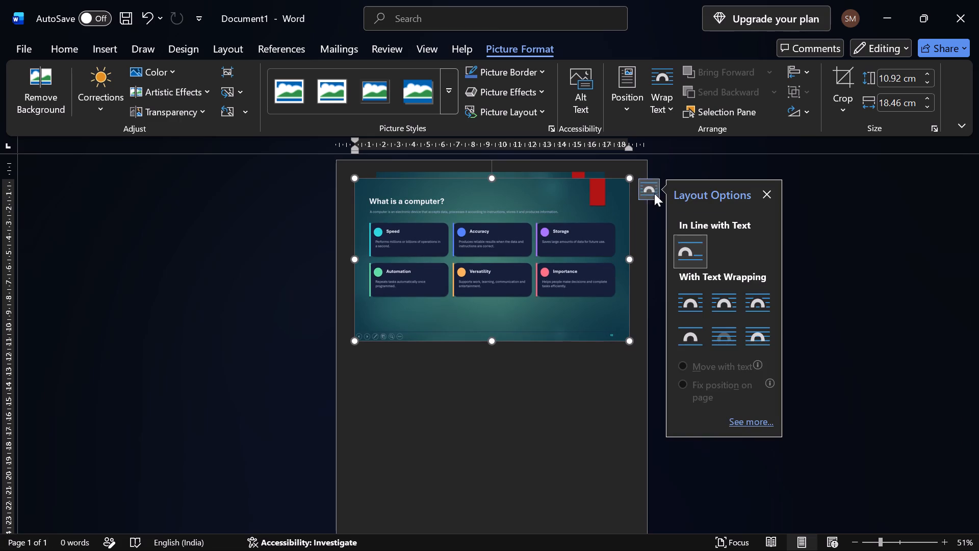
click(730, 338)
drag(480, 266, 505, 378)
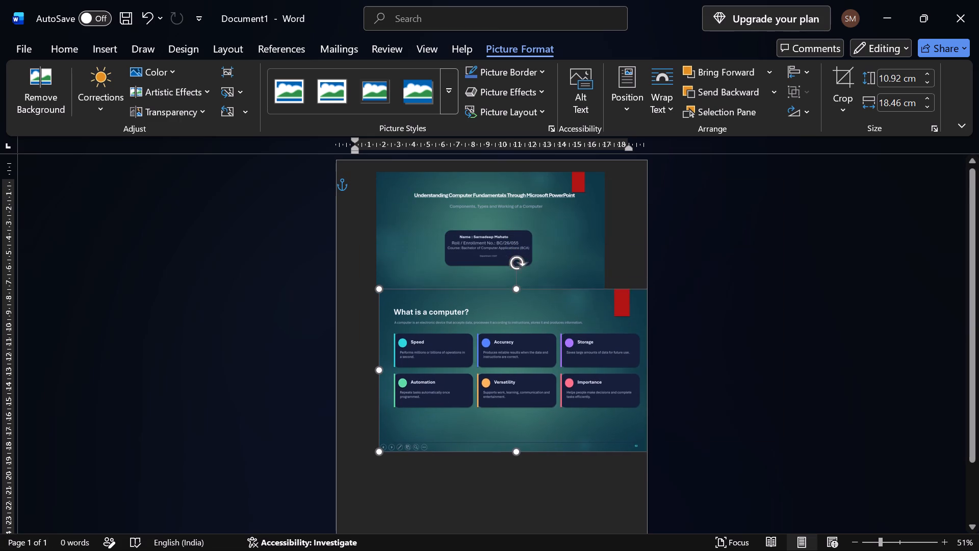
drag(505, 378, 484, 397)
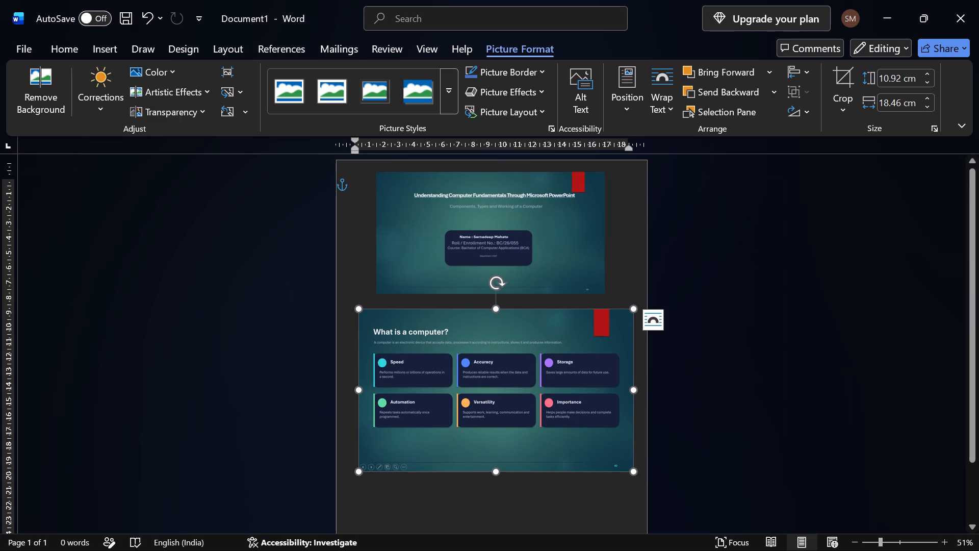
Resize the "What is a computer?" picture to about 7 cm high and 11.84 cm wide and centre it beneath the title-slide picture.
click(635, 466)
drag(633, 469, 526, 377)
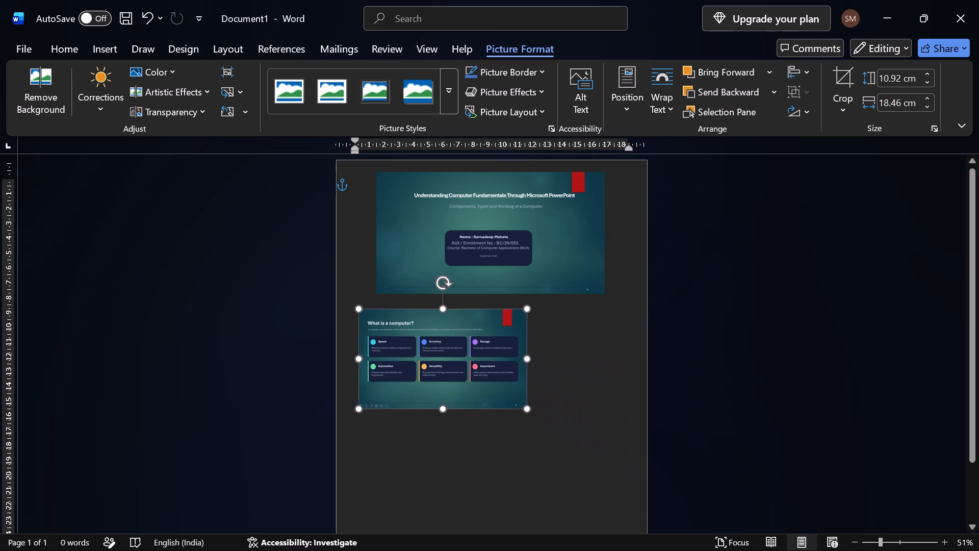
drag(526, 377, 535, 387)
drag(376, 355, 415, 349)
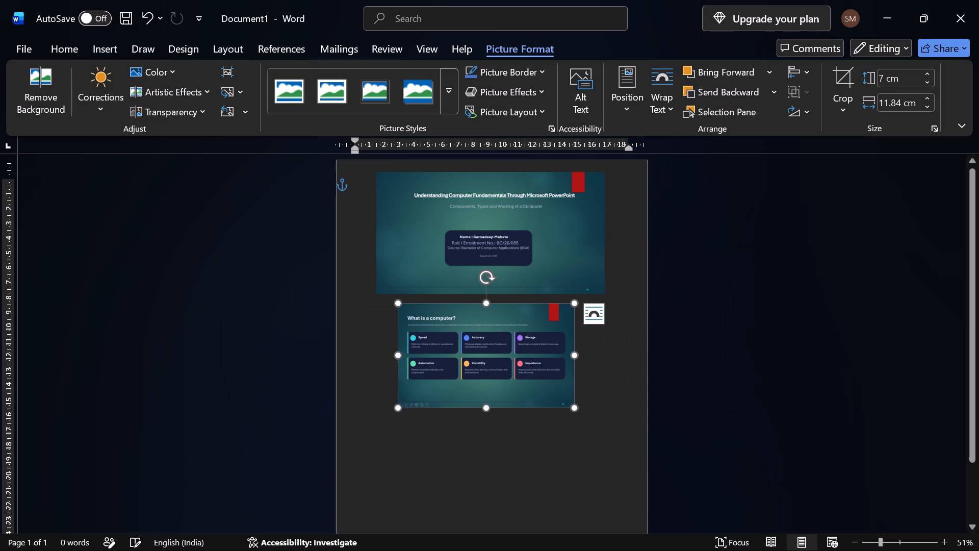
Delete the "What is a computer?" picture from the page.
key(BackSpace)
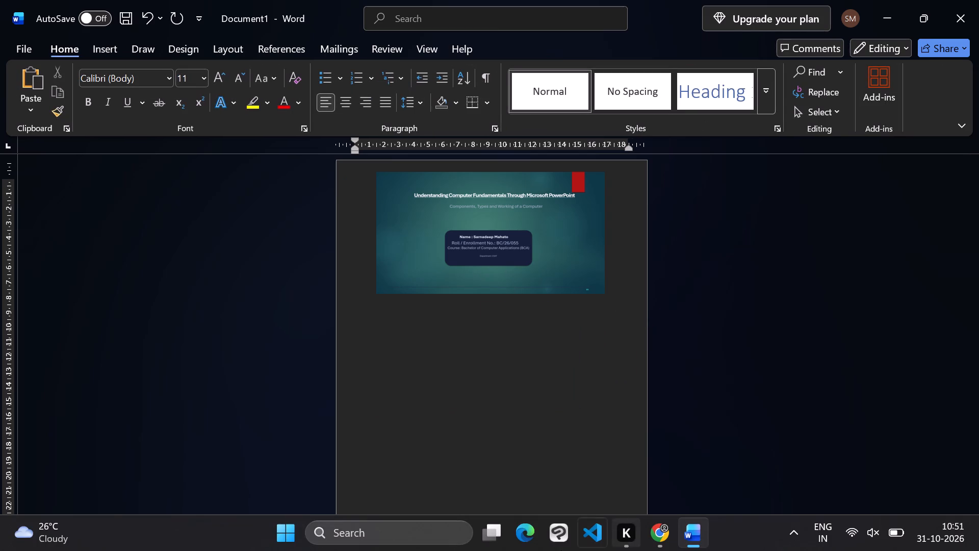
Switch to the Computer_Fundamentals_BCA_Presentation in PowerPoint, maximise it and start the slide show from slide 2, "What is a computer?".
click(414, 540)
text(ppt)
click(703, 325)
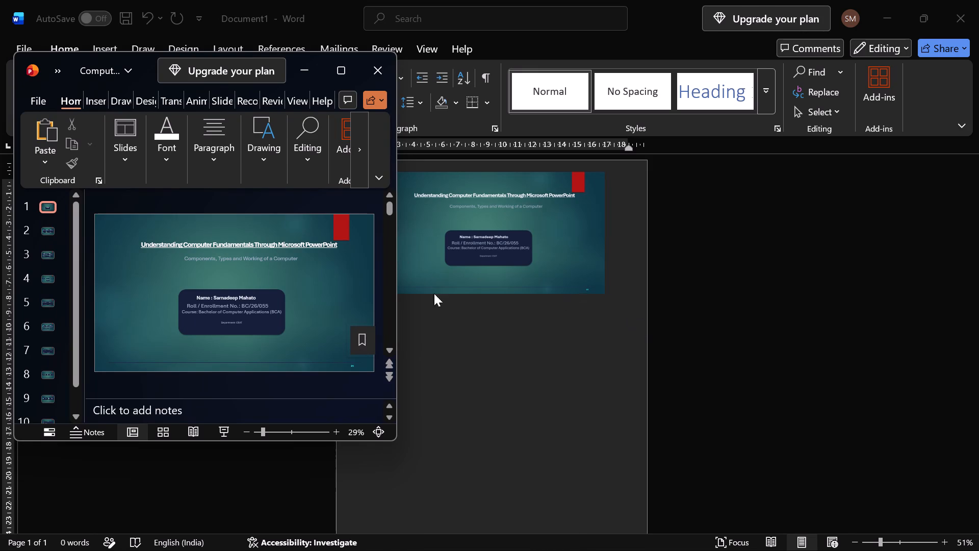
click(349, 66)
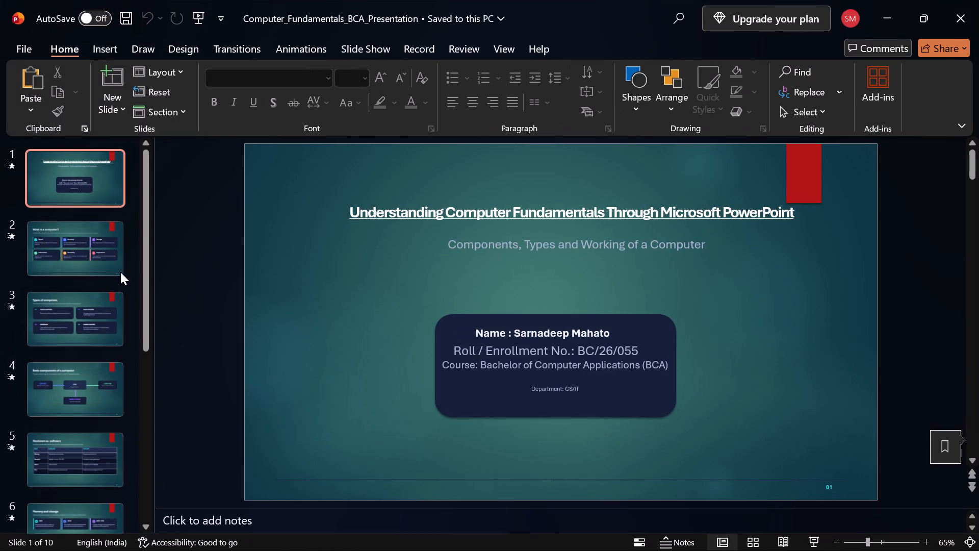
click(38, 257)
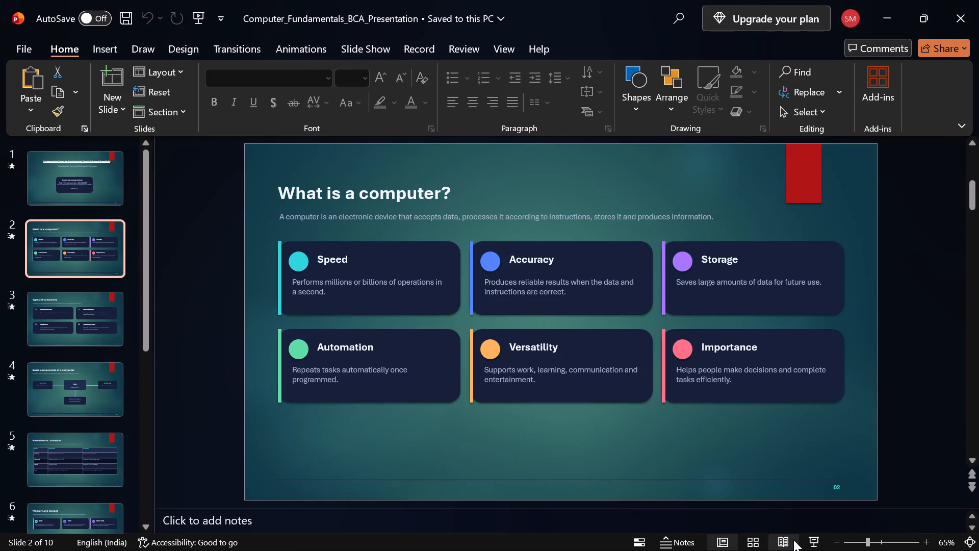
click(814, 537)
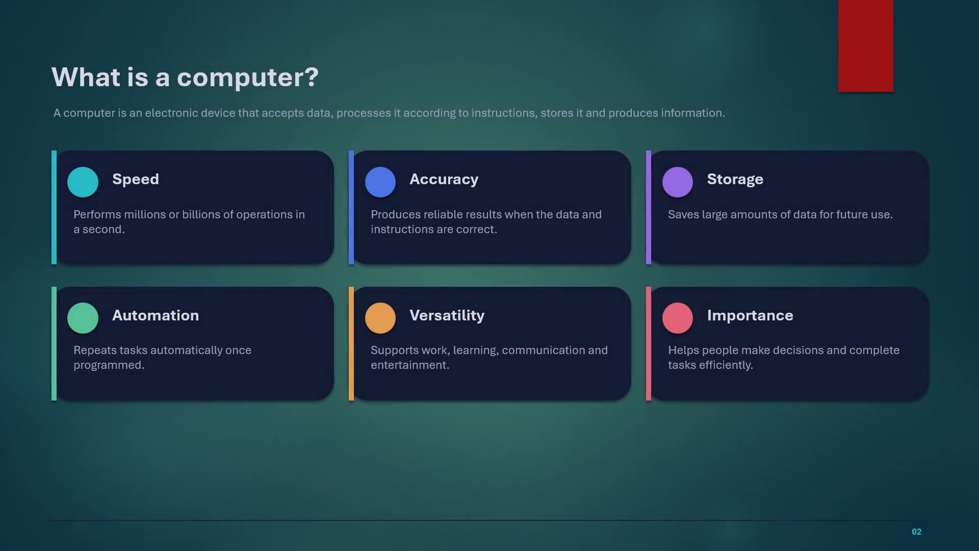
Return to the "What is a computer?" slide in the slide show and take a screen snip of it.
click(559, 408)
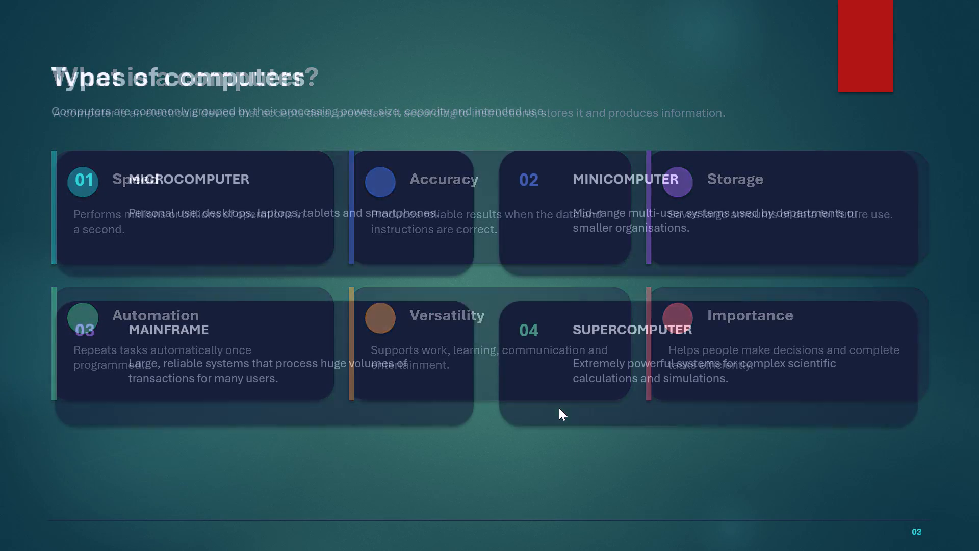
key(Left)
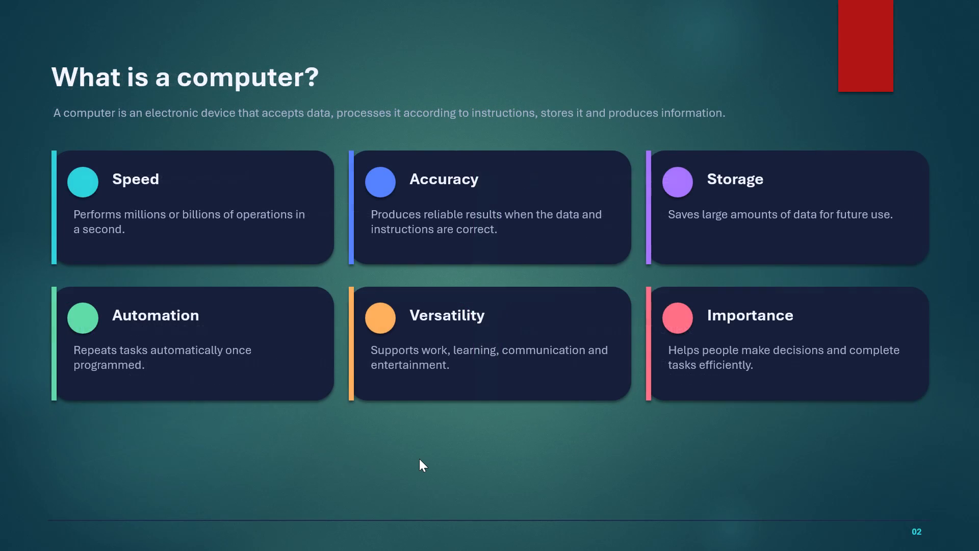
key(Print)
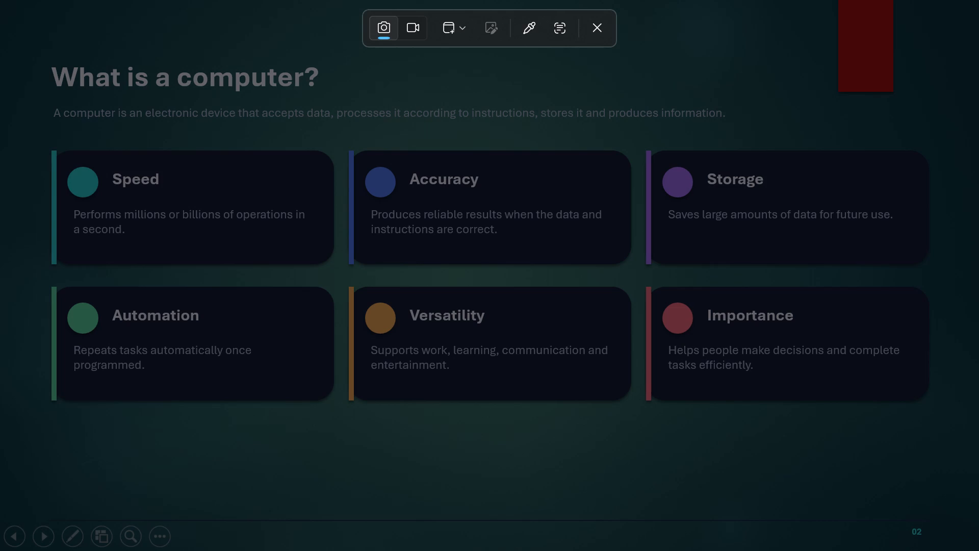
drag(0, 0, 194, 184)
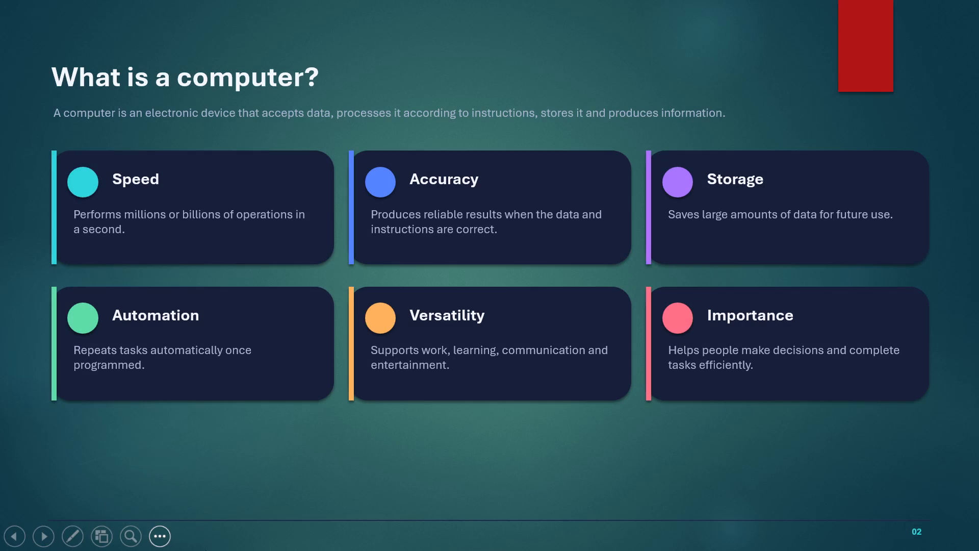
Go back to the "What is a computer?" slide, try to snip it again without the slide-show controls, and end the slide show.
click(291, 546)
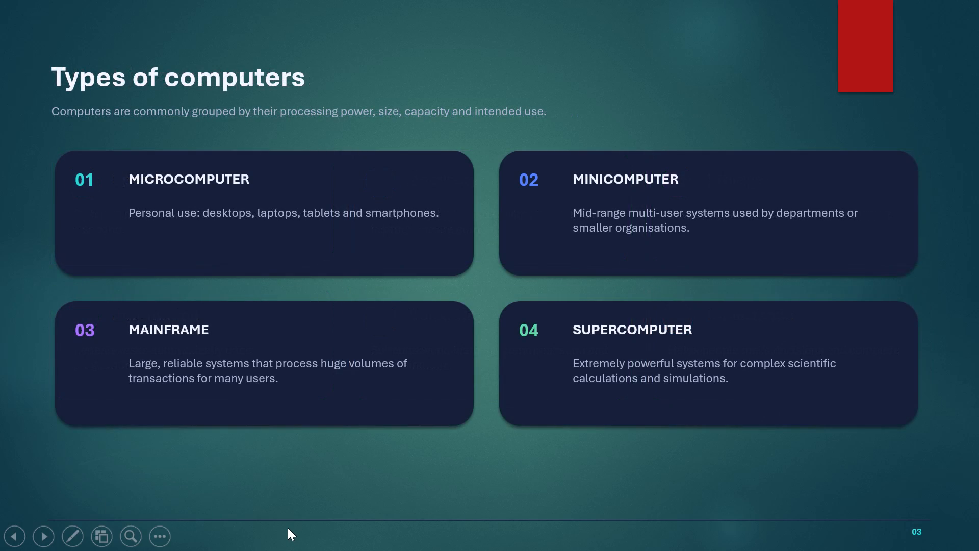
key(Left)
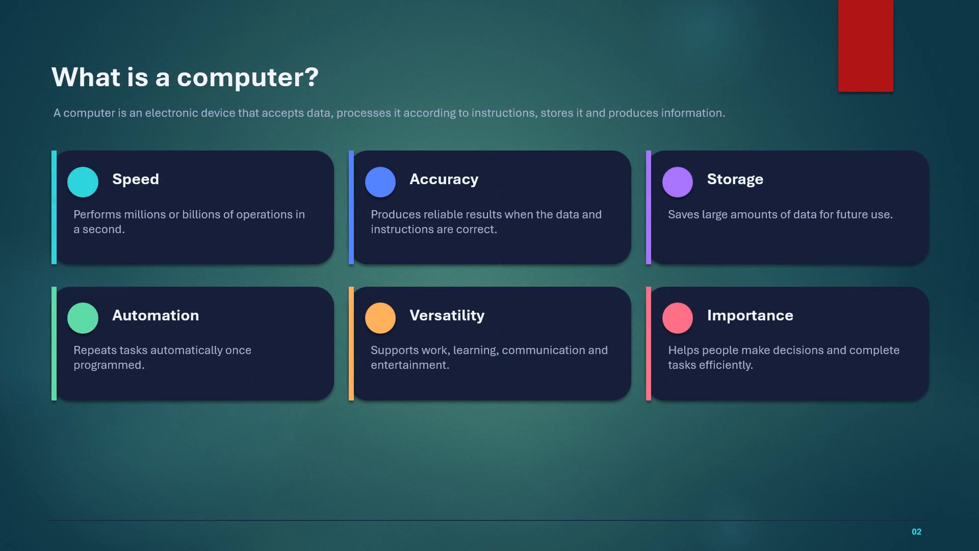
key(Right)
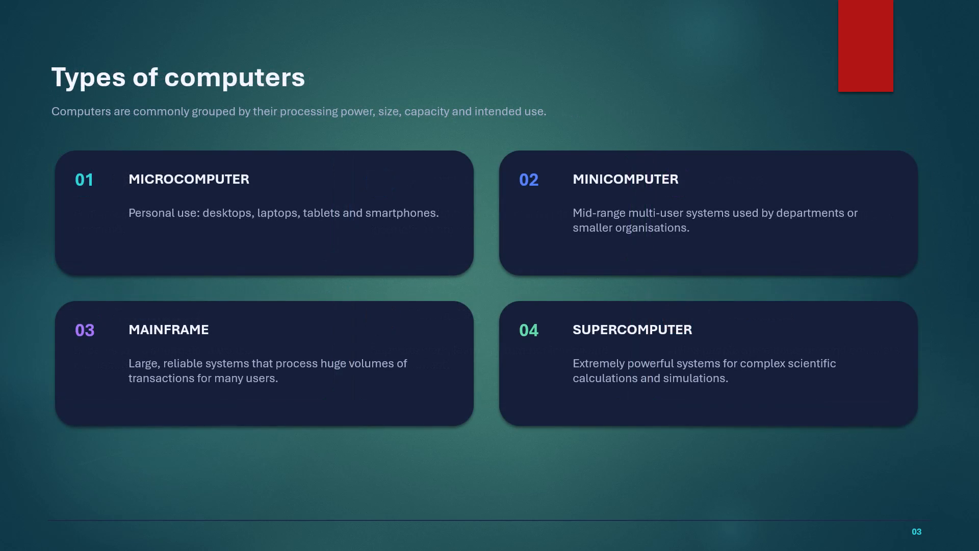
key(Left)
key(Print)
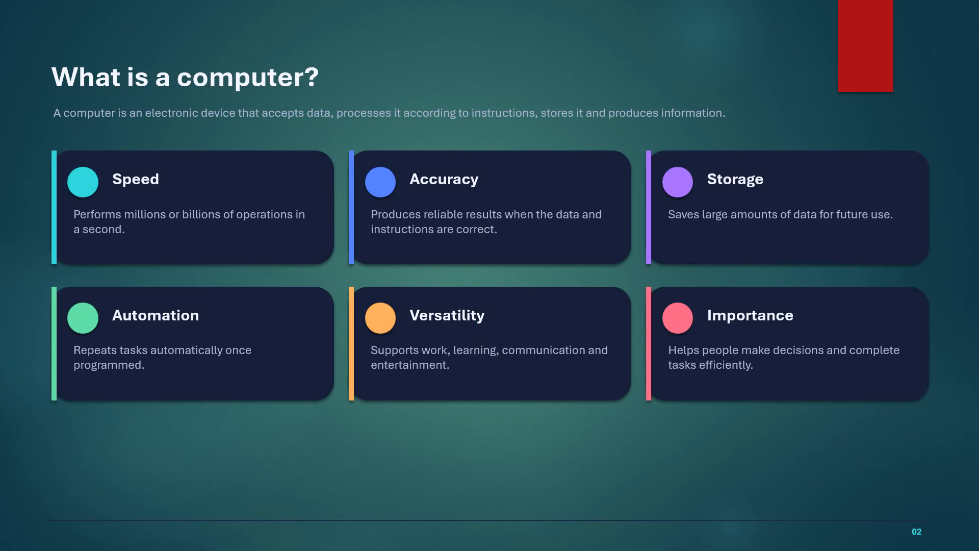
key(Return)
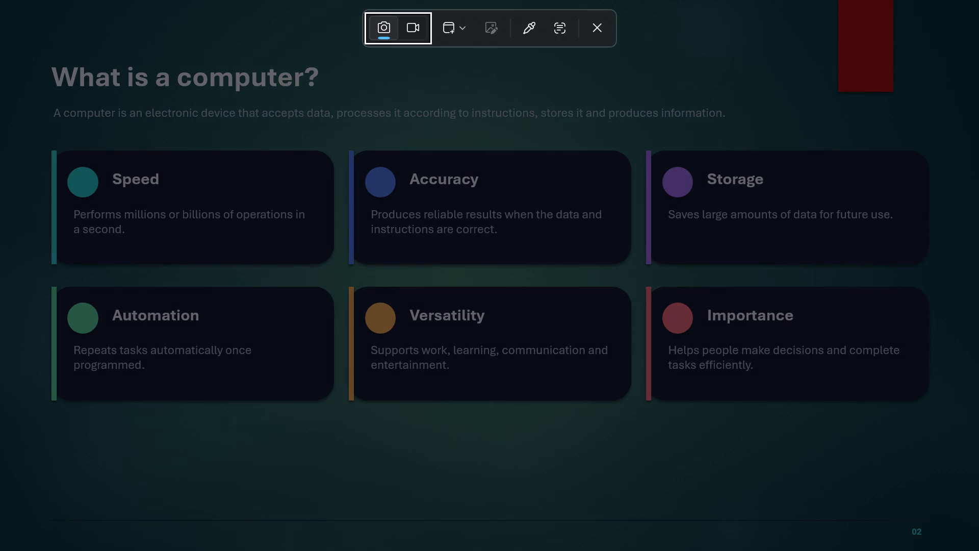
double_click(288, 528)
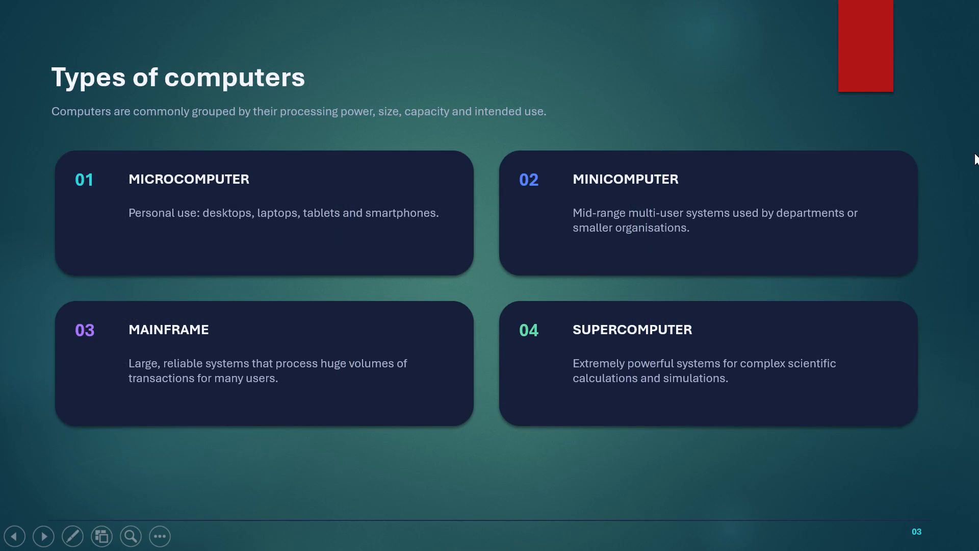
key(Escape)
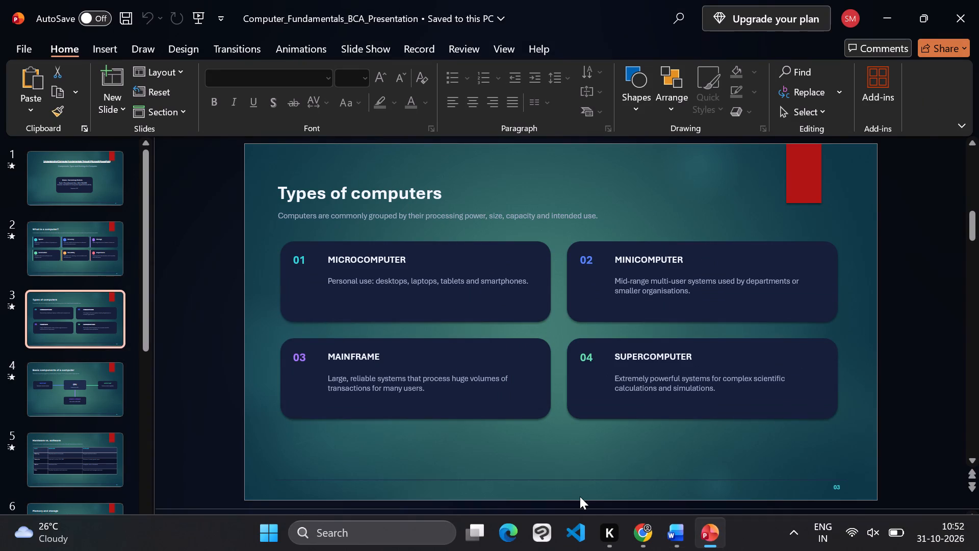
Switch back to the Word document holding the title-slide picture.
click(670, 526)
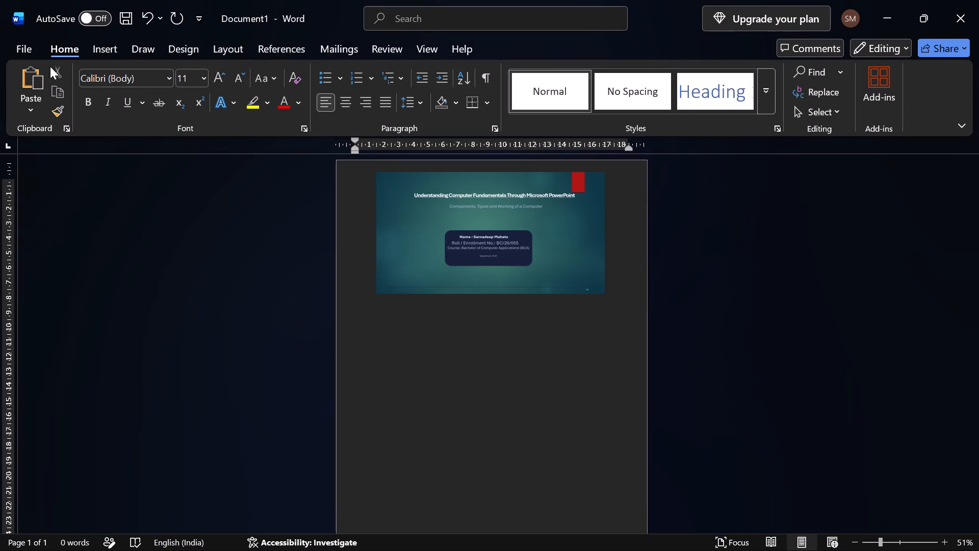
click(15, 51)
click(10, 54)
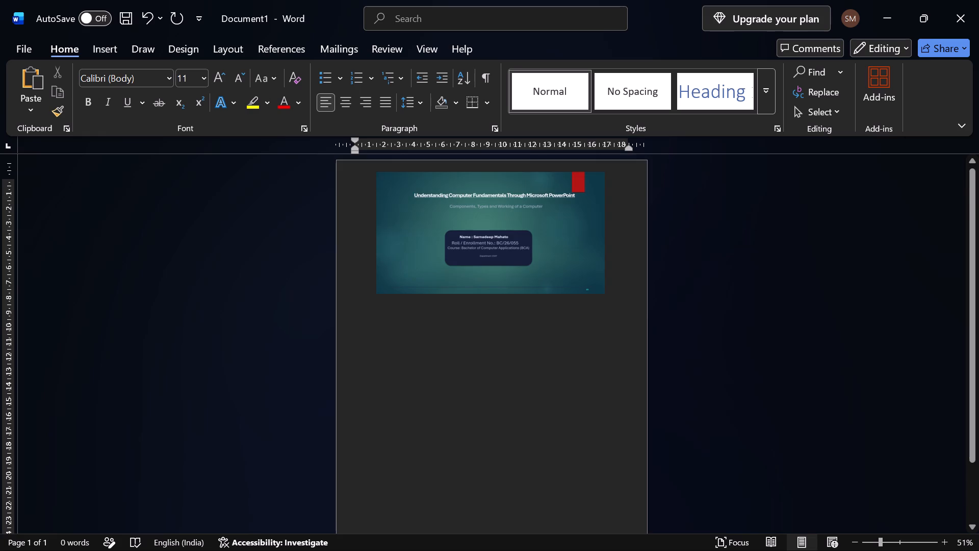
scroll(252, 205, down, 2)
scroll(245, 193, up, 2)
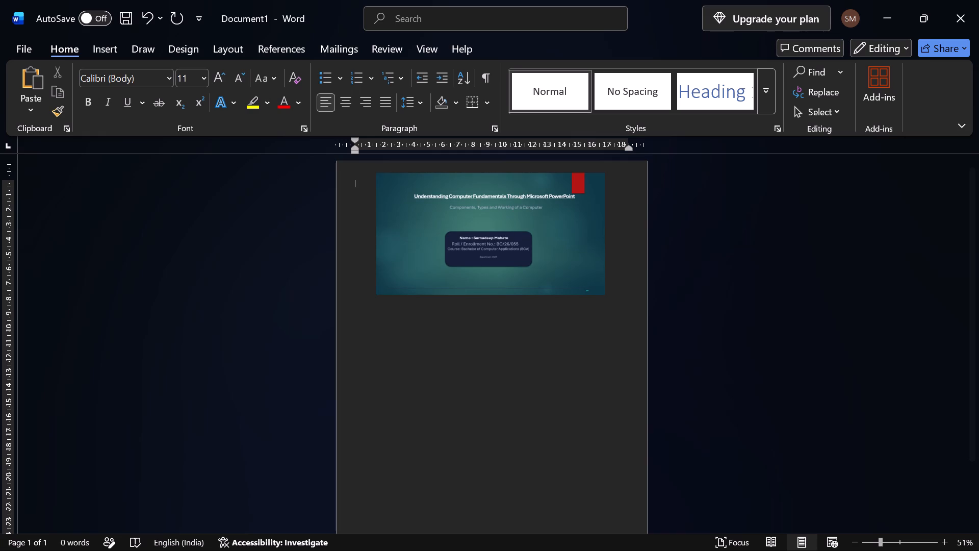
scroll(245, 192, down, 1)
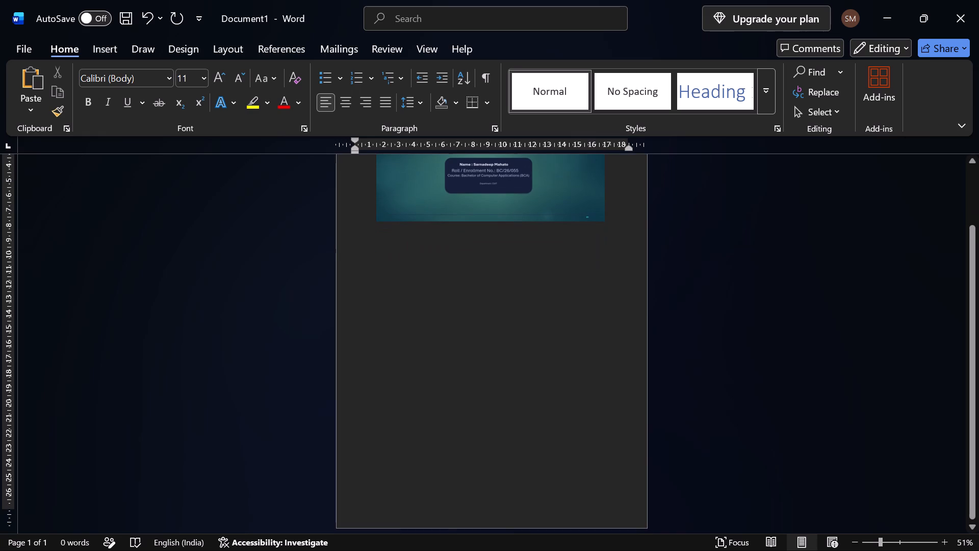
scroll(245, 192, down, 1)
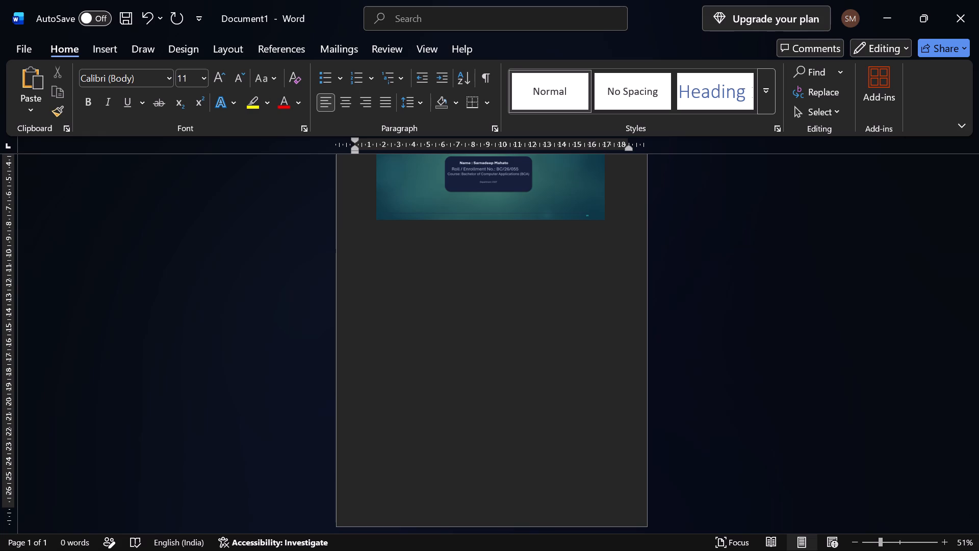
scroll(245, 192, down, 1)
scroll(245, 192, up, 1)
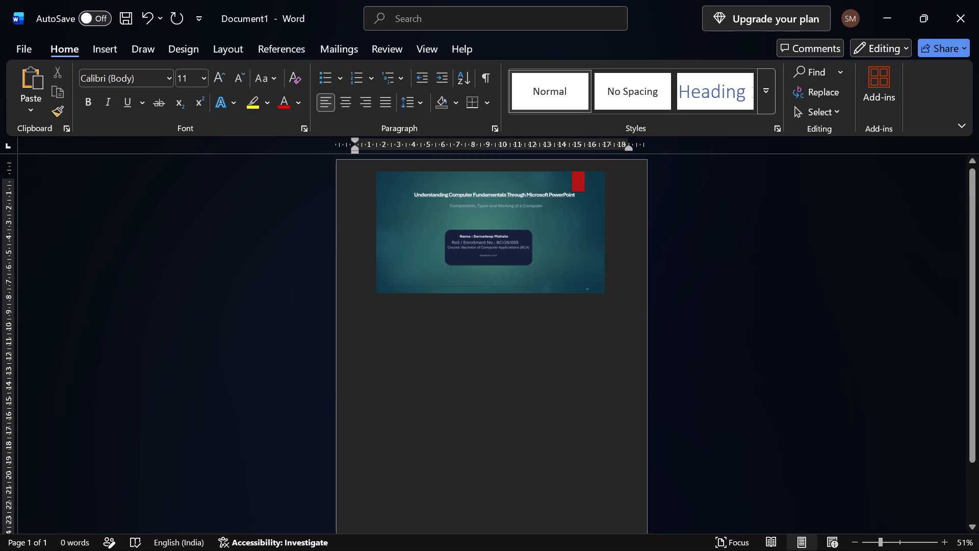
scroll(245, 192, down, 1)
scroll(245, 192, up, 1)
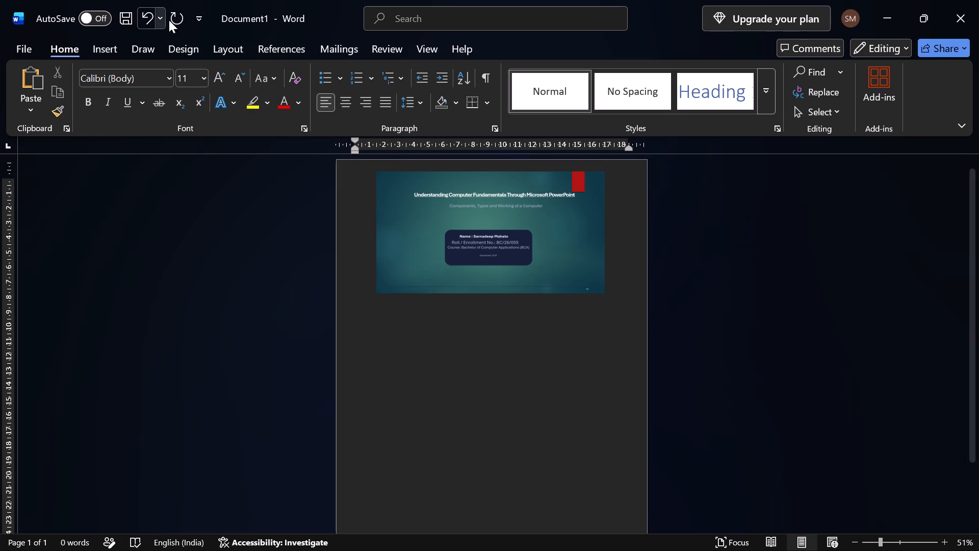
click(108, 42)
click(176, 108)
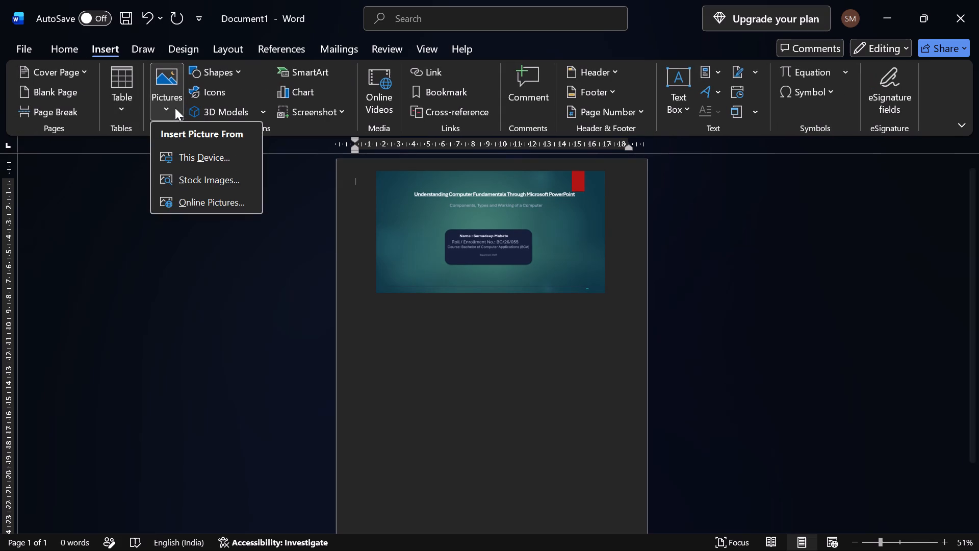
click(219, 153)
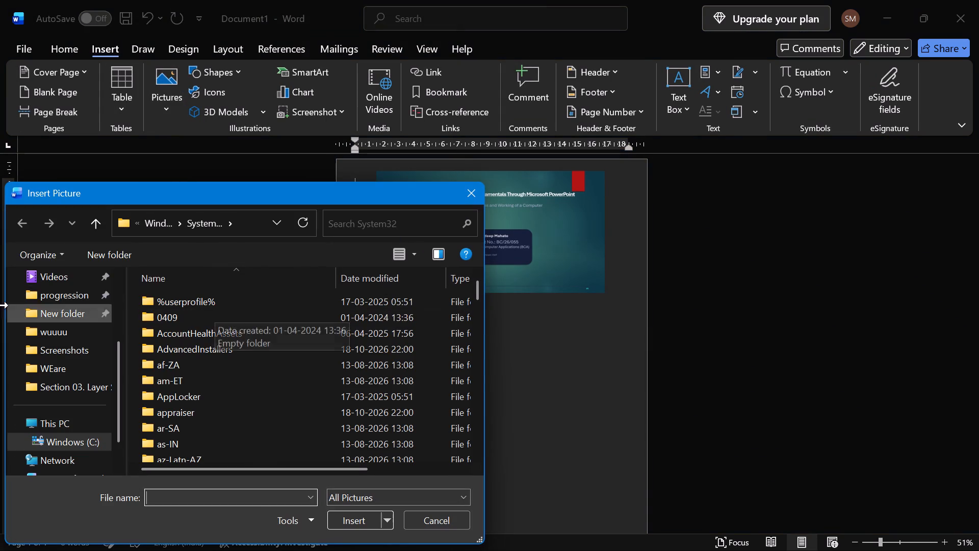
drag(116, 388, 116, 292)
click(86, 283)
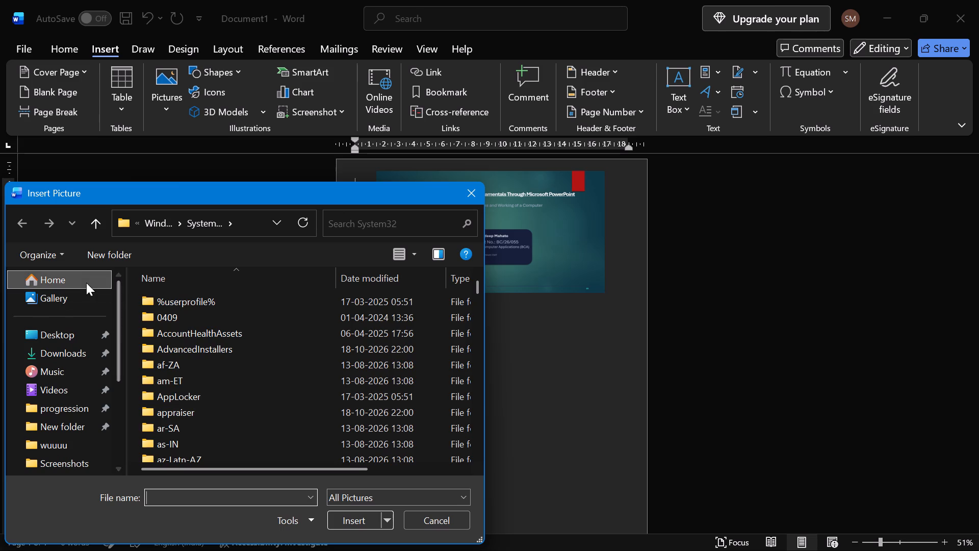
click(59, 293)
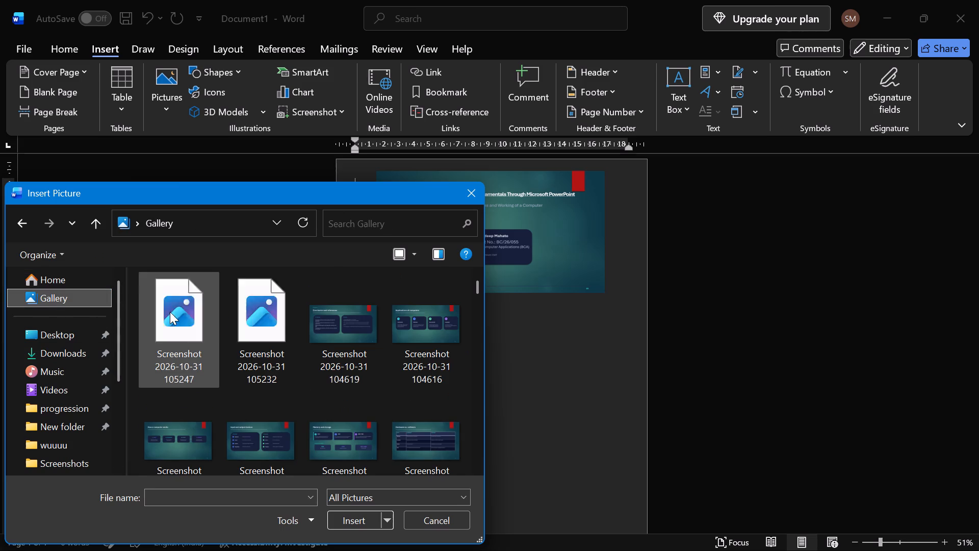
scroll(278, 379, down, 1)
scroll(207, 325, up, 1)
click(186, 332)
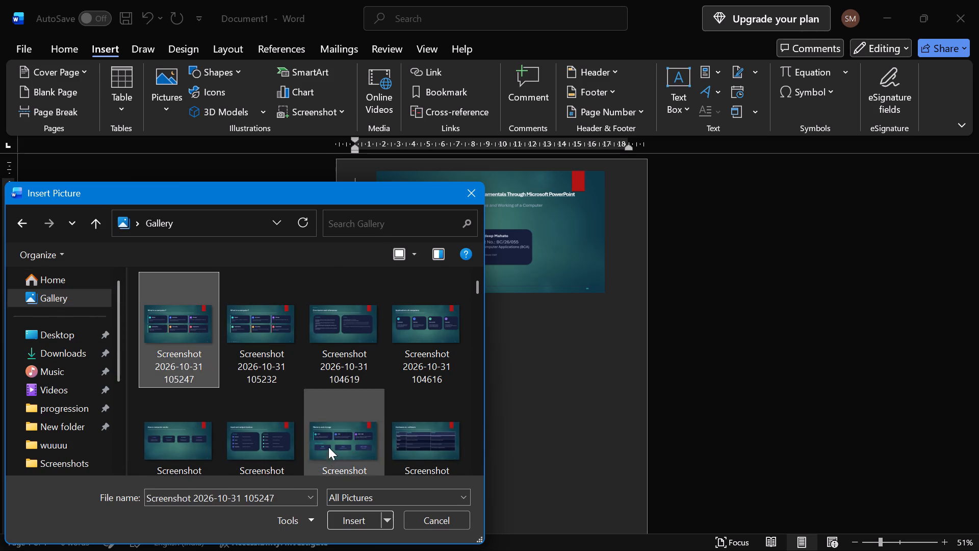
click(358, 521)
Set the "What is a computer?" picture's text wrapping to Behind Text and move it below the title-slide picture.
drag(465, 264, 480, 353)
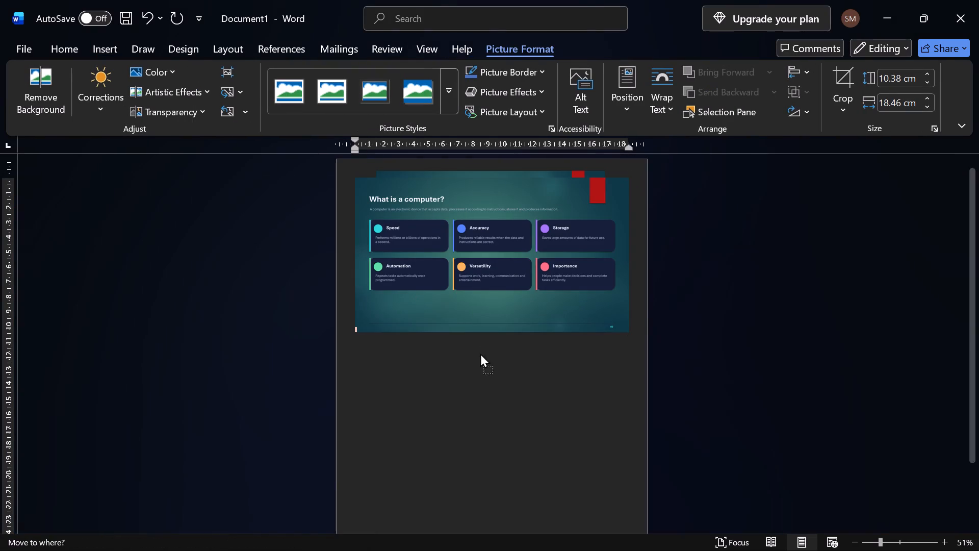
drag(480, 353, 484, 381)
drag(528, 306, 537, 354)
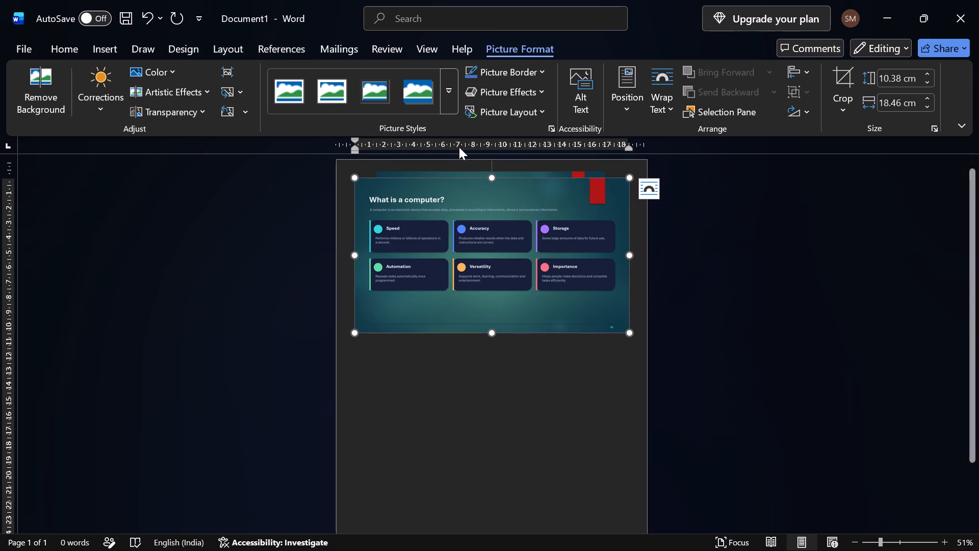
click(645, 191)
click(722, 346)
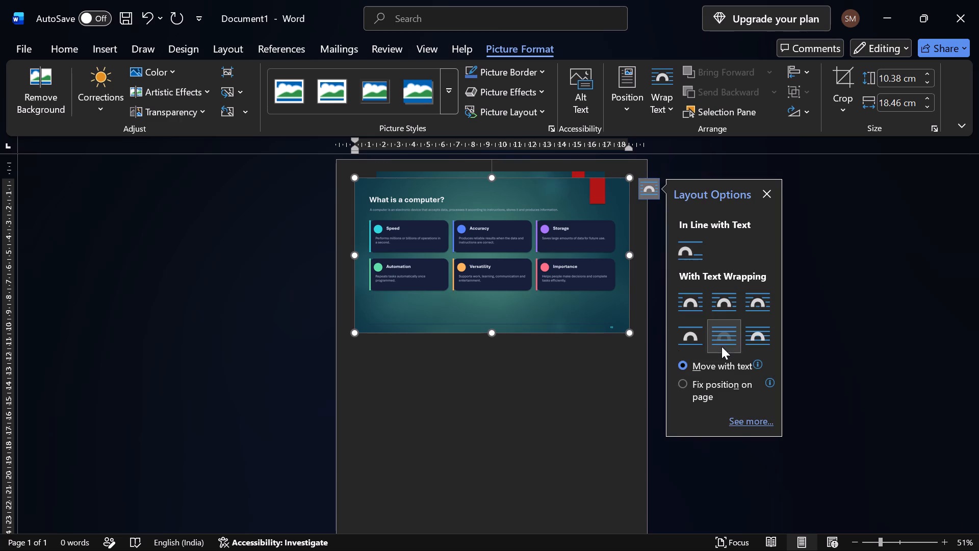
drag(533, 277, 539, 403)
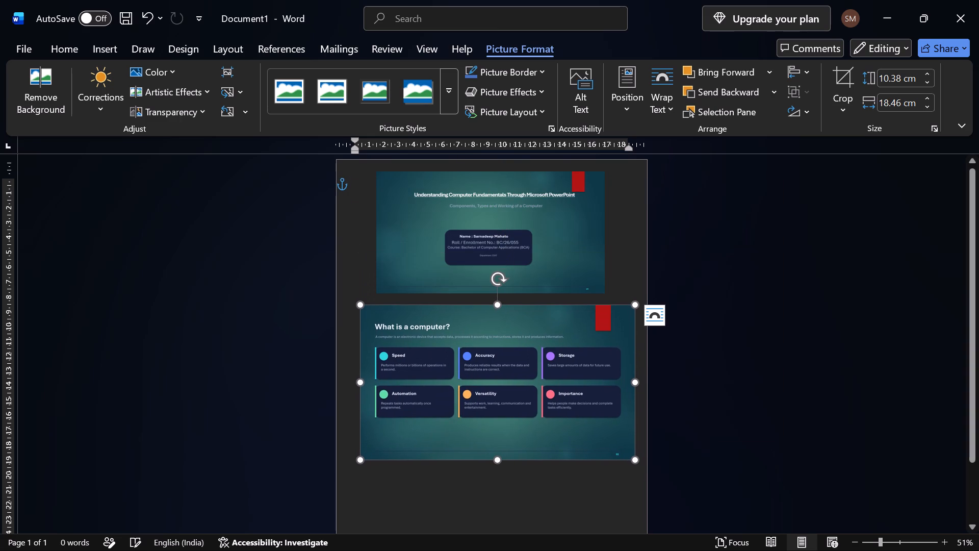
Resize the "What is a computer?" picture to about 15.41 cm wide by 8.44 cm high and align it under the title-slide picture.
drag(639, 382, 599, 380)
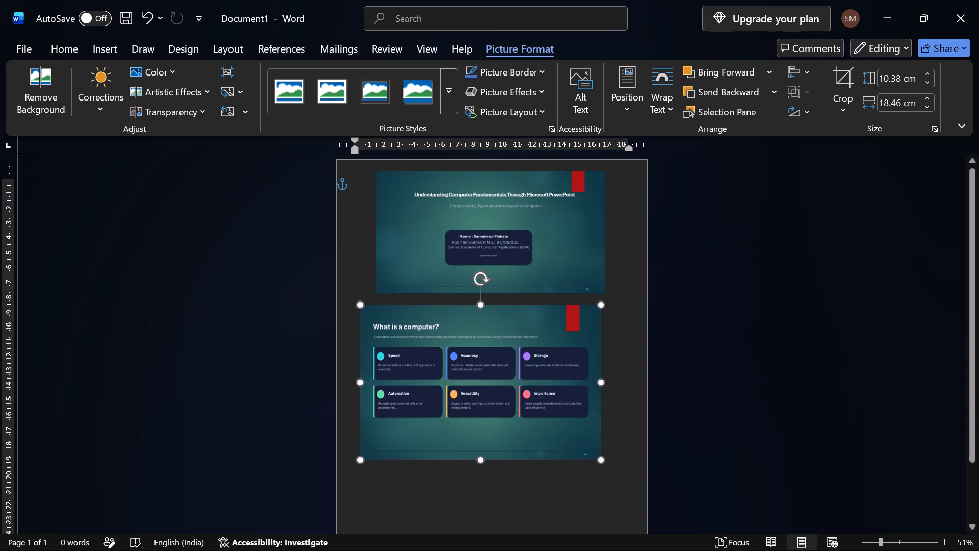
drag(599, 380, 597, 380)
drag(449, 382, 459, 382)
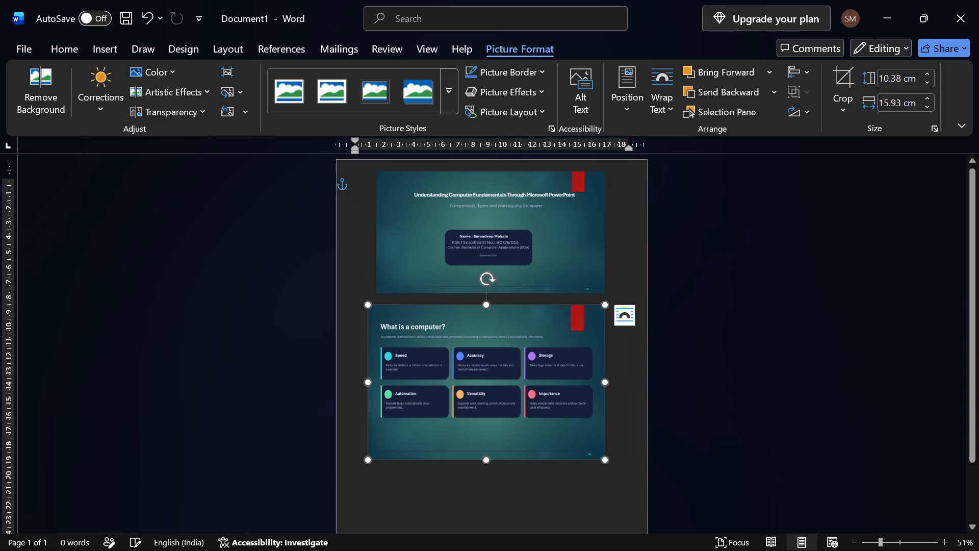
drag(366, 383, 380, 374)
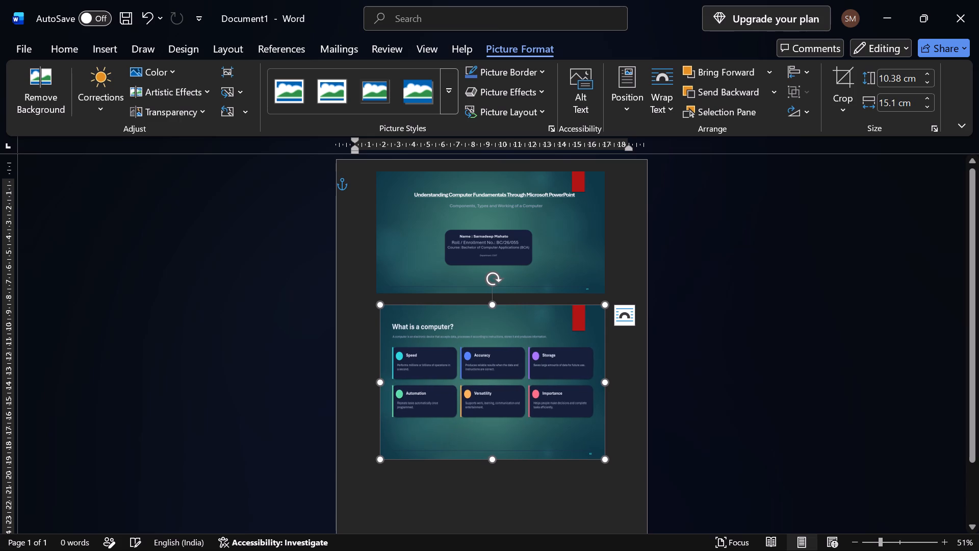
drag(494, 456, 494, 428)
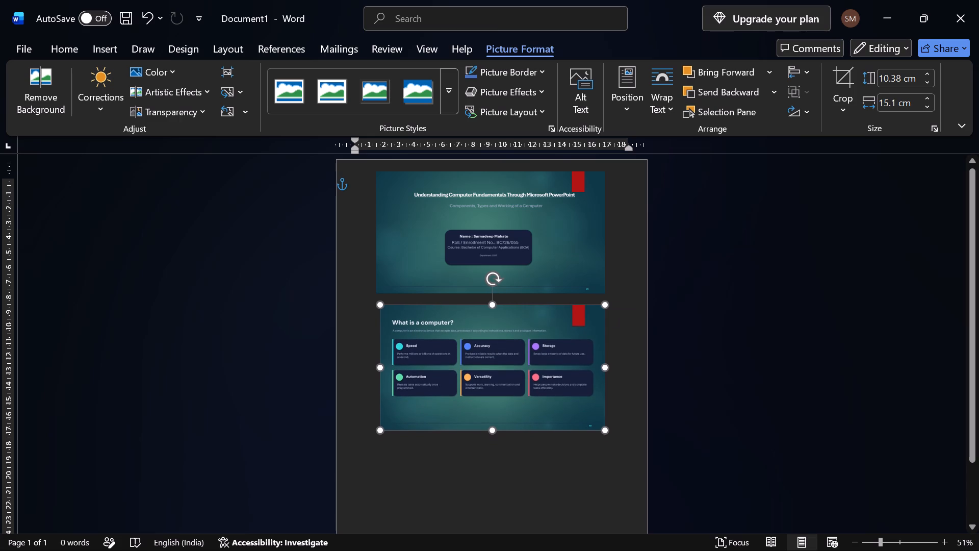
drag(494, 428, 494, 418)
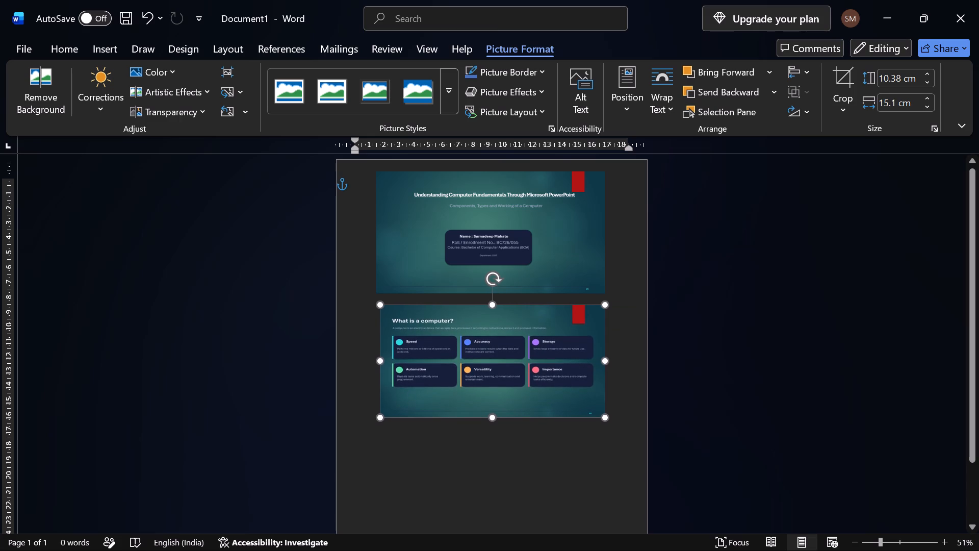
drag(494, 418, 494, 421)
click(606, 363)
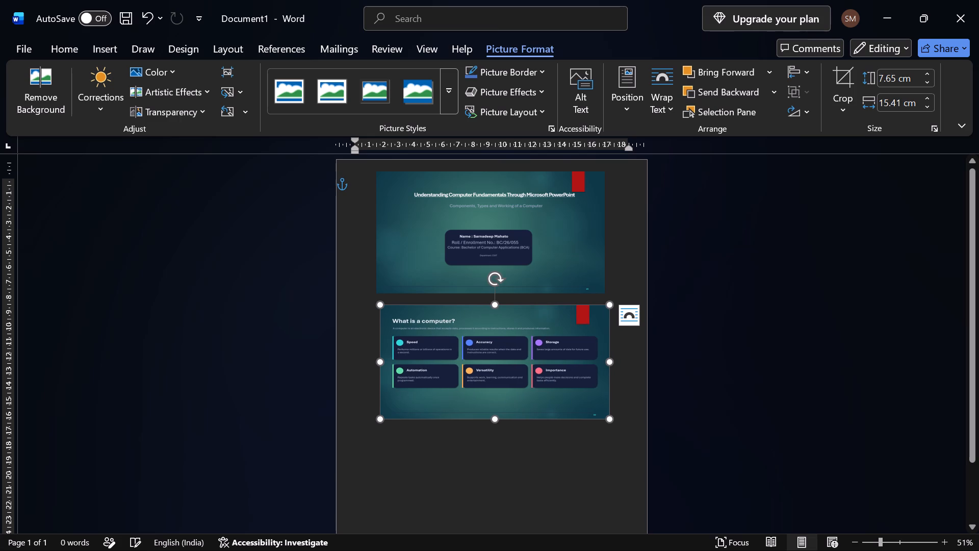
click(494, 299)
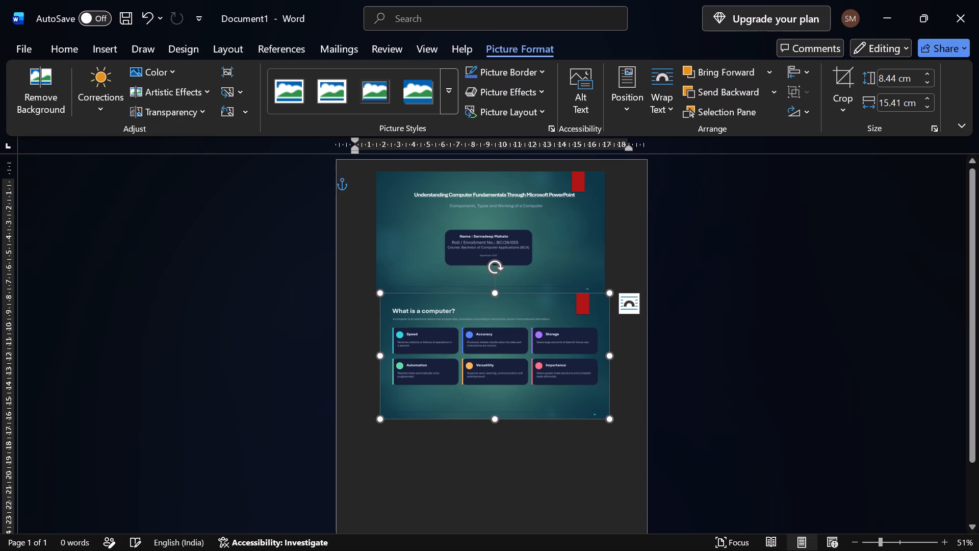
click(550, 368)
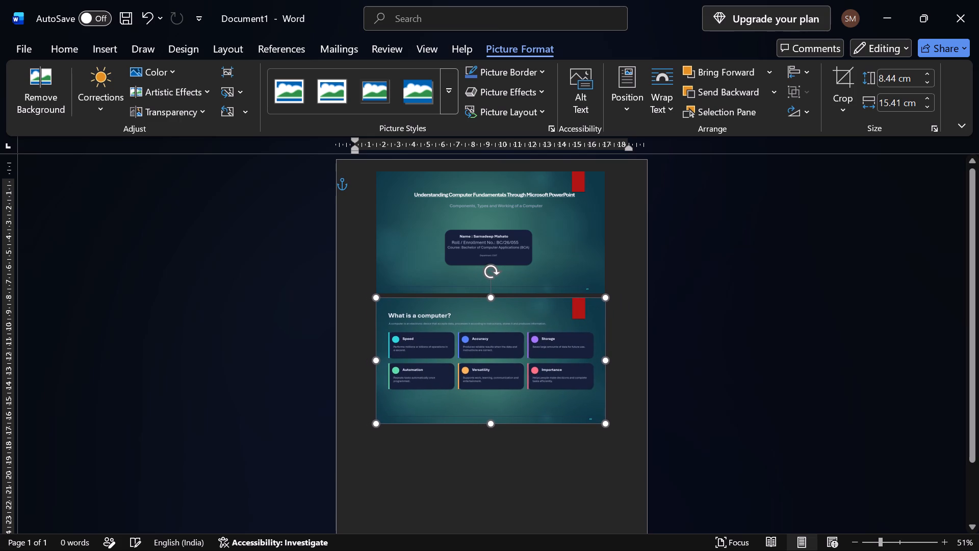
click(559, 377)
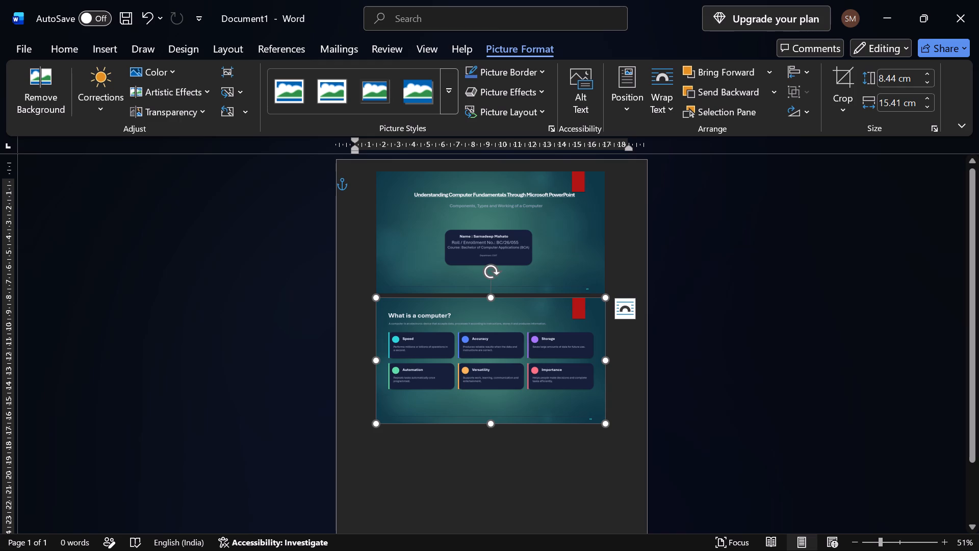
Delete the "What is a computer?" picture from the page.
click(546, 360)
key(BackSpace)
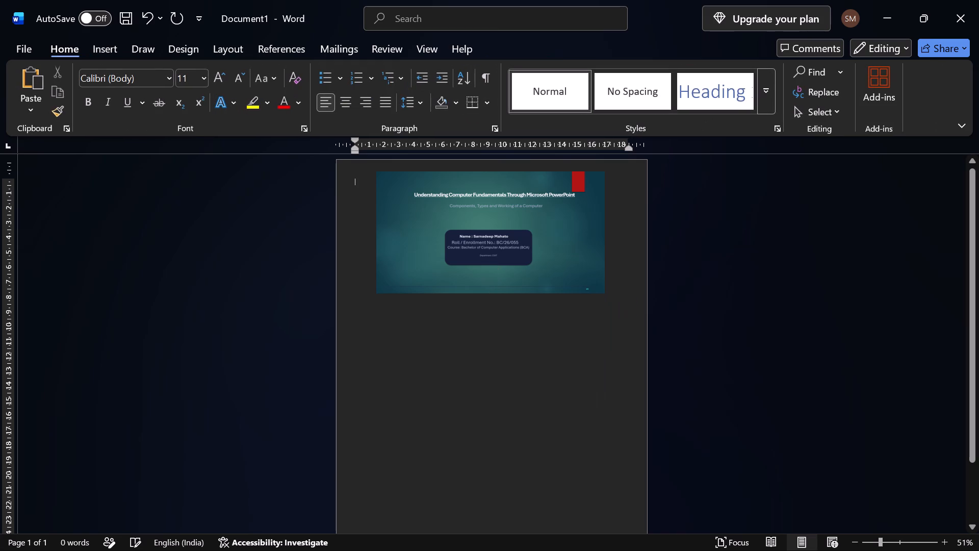
Copy the title-slide picture, shift the original slightly towards the page's top-left, and place a pasted duplicate directly below it.
click(573, 221)
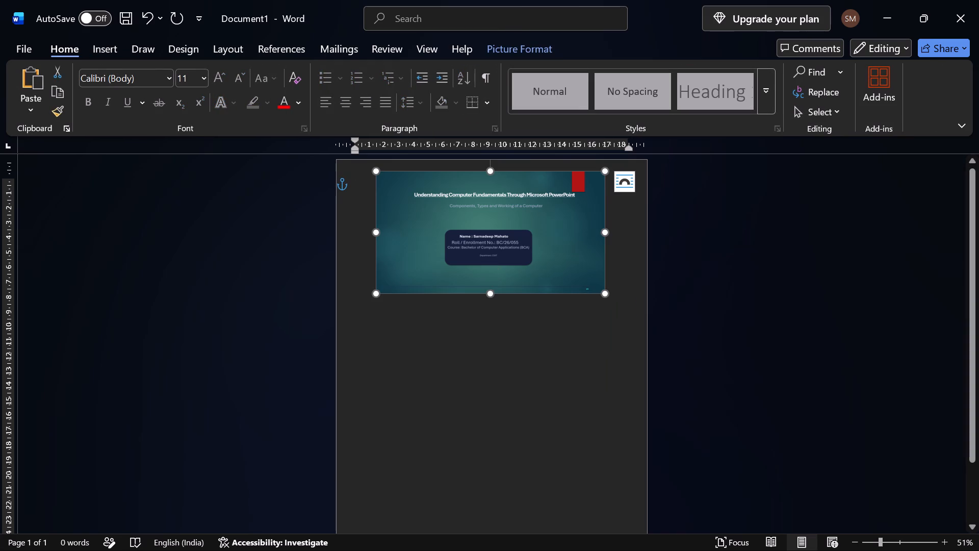
key(ctrl+c)
drag(566, 233, 556, 347)
drag(563, 288, 565, 270)
drag(566, 342, 568, 236)
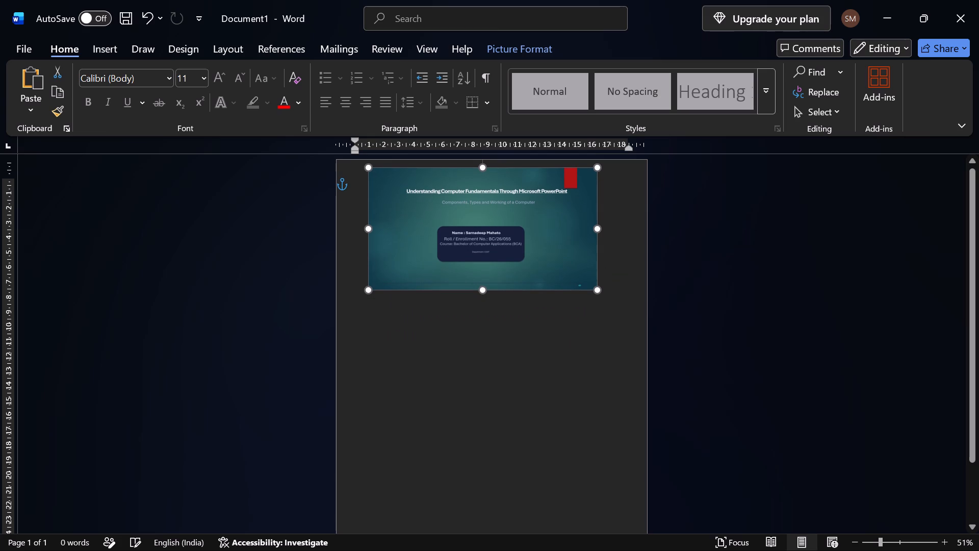
drag(568, 236, 569, 236)
click(566, 345)
key(ctrl+v)
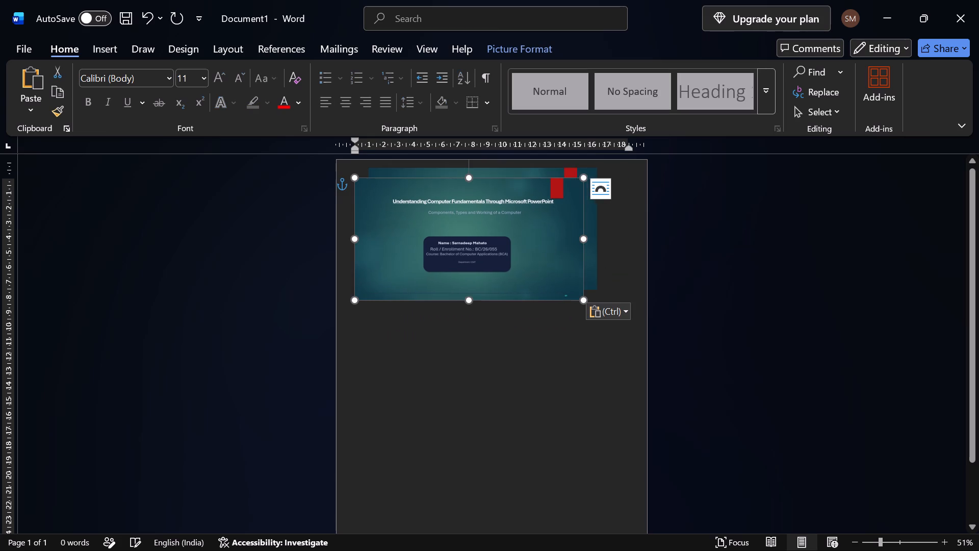
drag(491, 237, 508, 359)
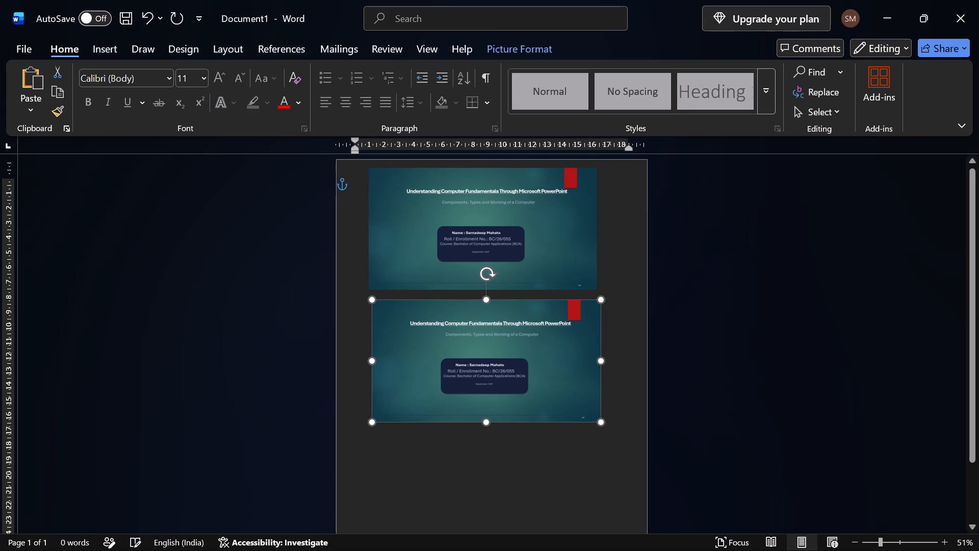
drag(508, 359, 505, 354)
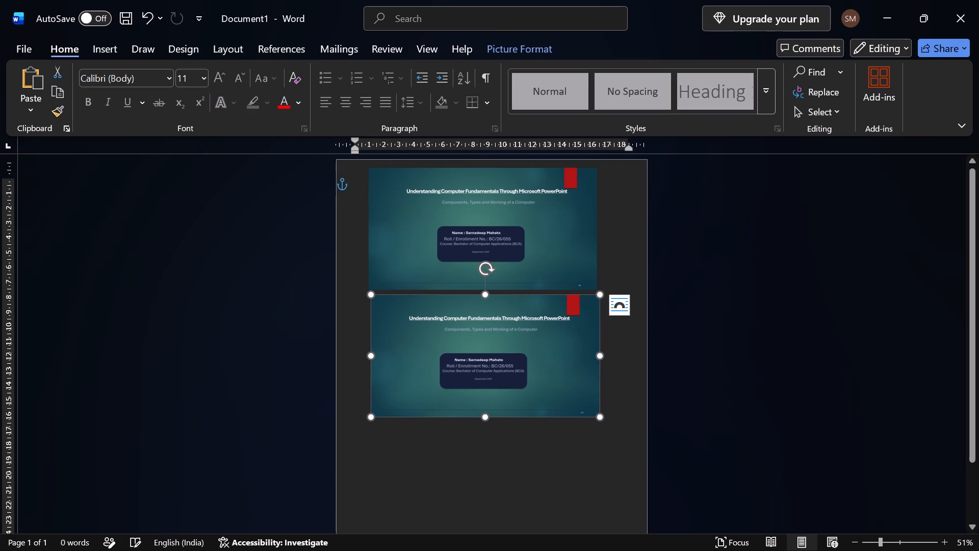
Paste another copy of the title-slide picture and place it near the bottom of the page, below the second picture.
key(ctrl+v)
drag(505, 352, 503, 491)
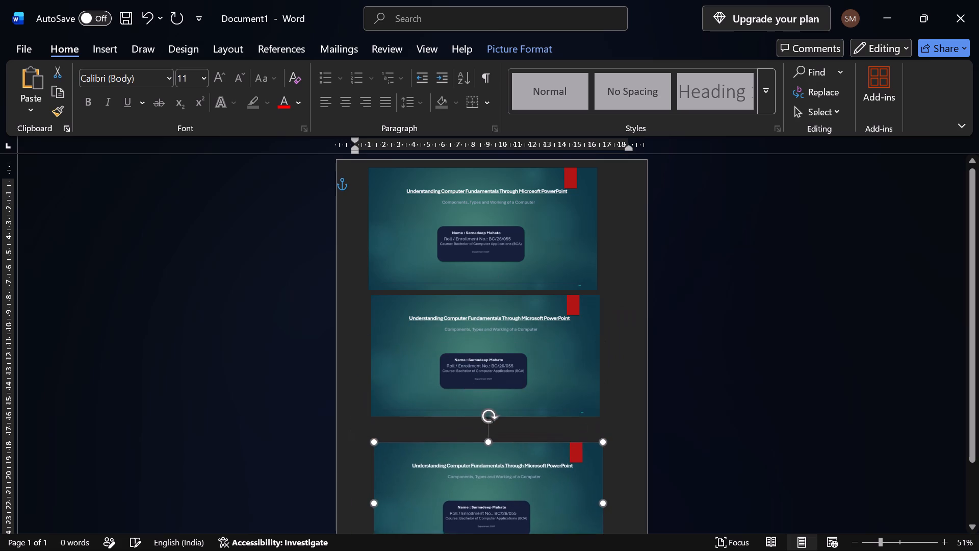
drag(503, 491, 504, 471)
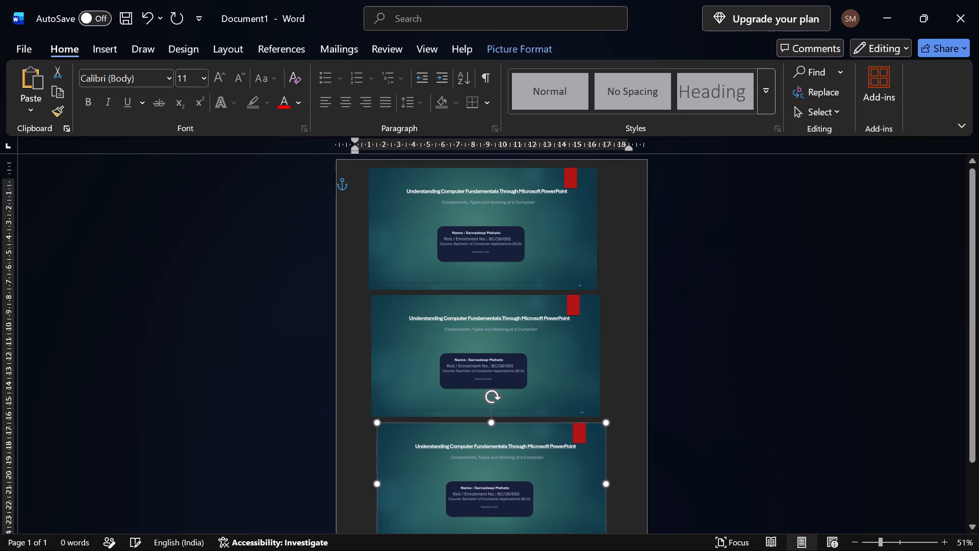
drag(504, 471, 503, 471)
drag(969, 206, 973, 316)
drag(498, 422, 505, 457)
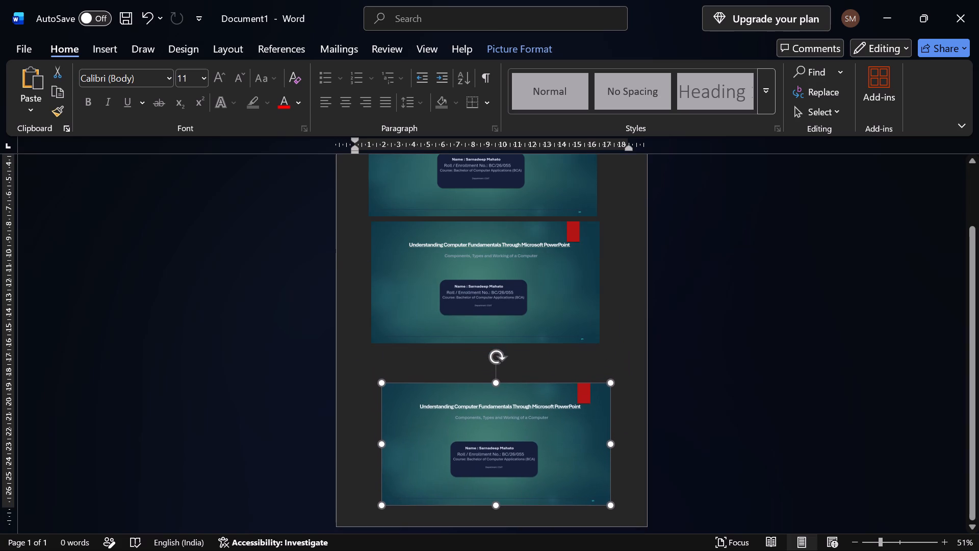
drag(505, 457, 505, 453)
Move the middle and top pictures down to line up with the bottom picture, leaving narrow, even gaps between all three.
click(518, 285)
drag(519, 284, 542, 314)
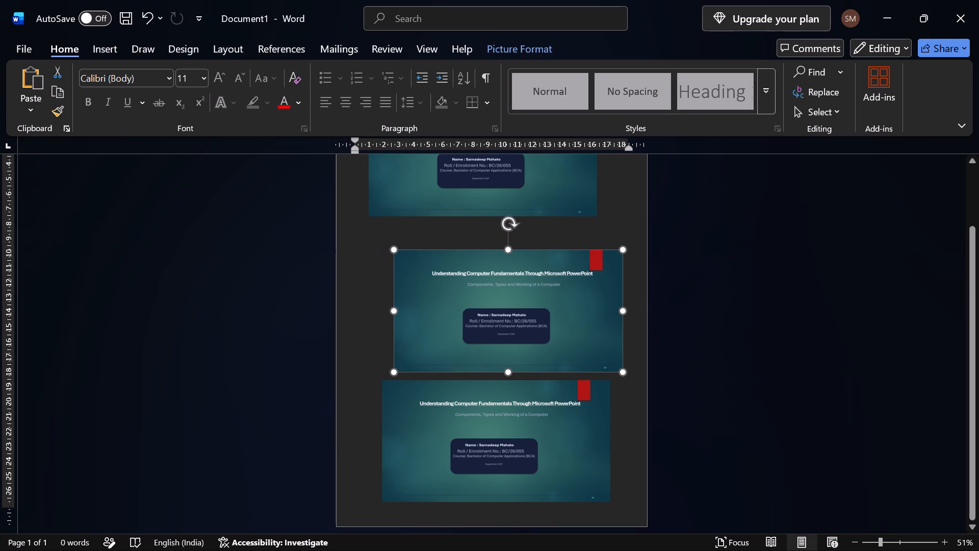
drag(542, 314, 532, 317)
click(535, 173)
drag(544, 184, 560, 221)
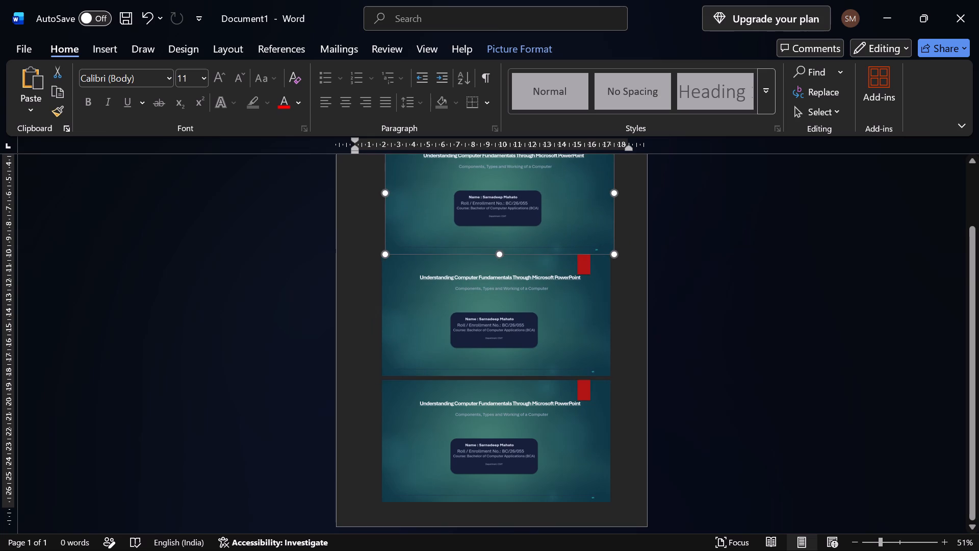
drag(560, 221, 558, 217)
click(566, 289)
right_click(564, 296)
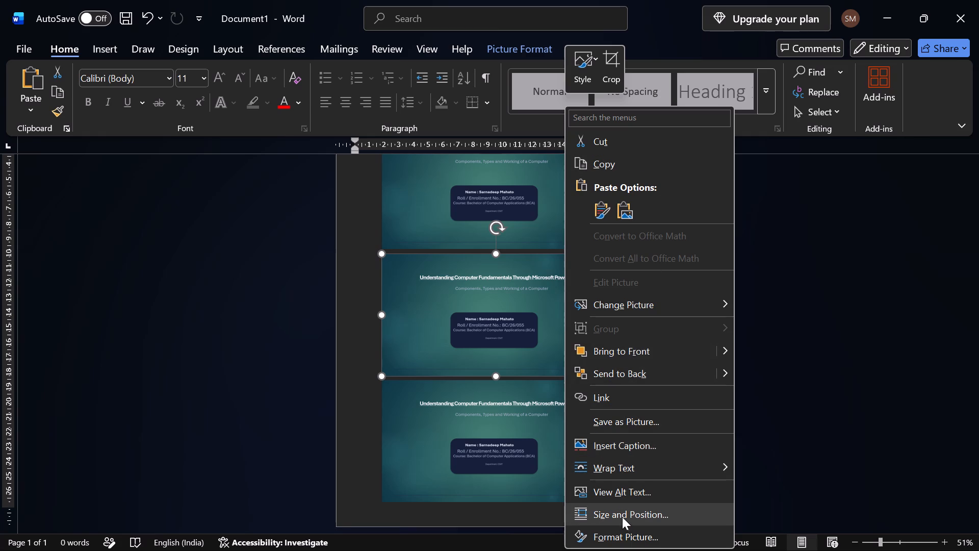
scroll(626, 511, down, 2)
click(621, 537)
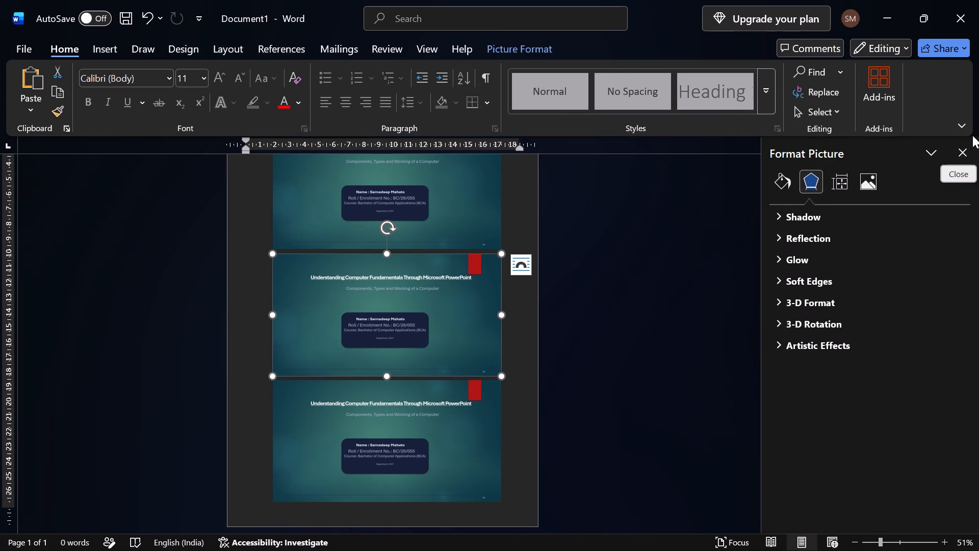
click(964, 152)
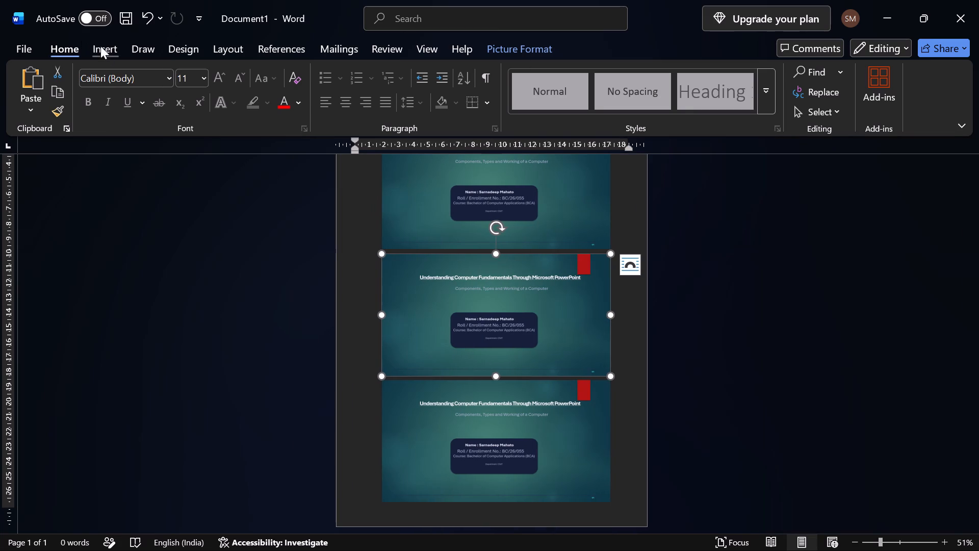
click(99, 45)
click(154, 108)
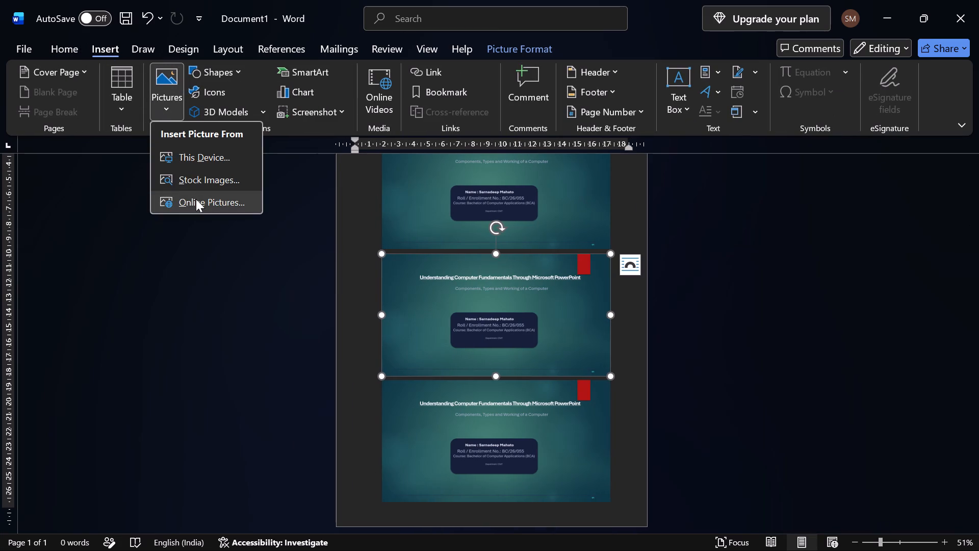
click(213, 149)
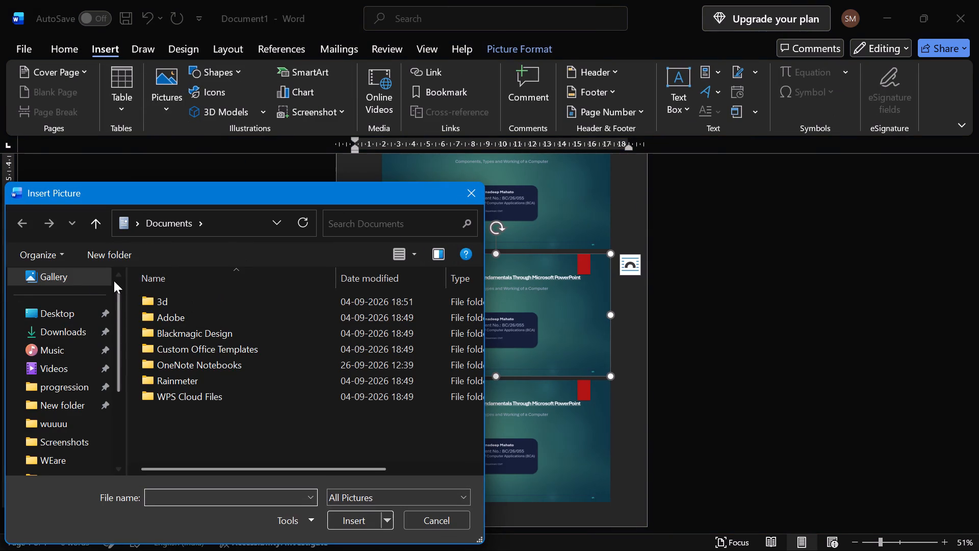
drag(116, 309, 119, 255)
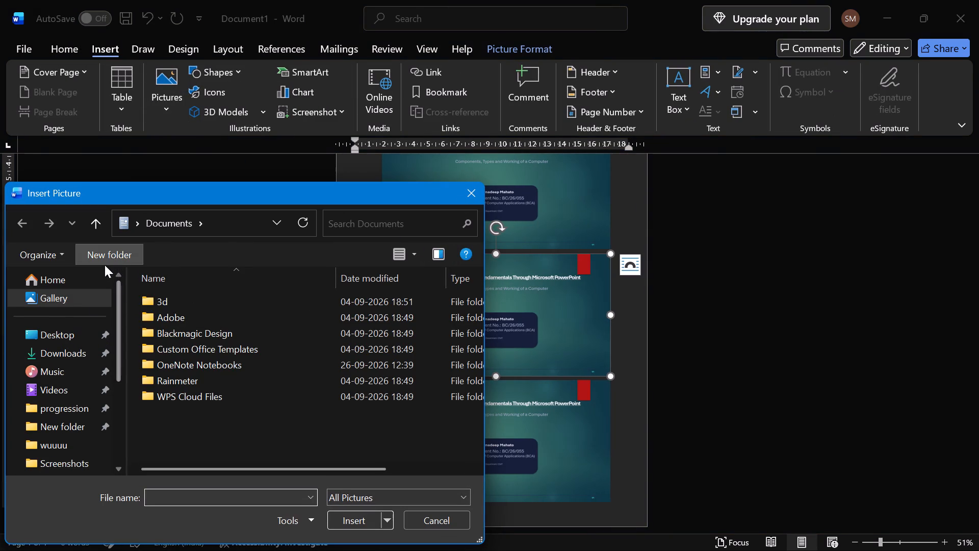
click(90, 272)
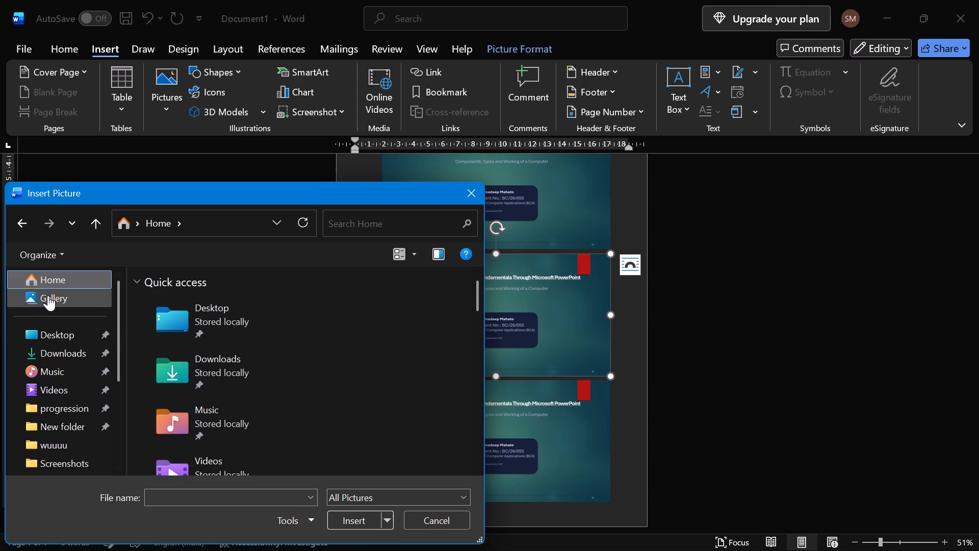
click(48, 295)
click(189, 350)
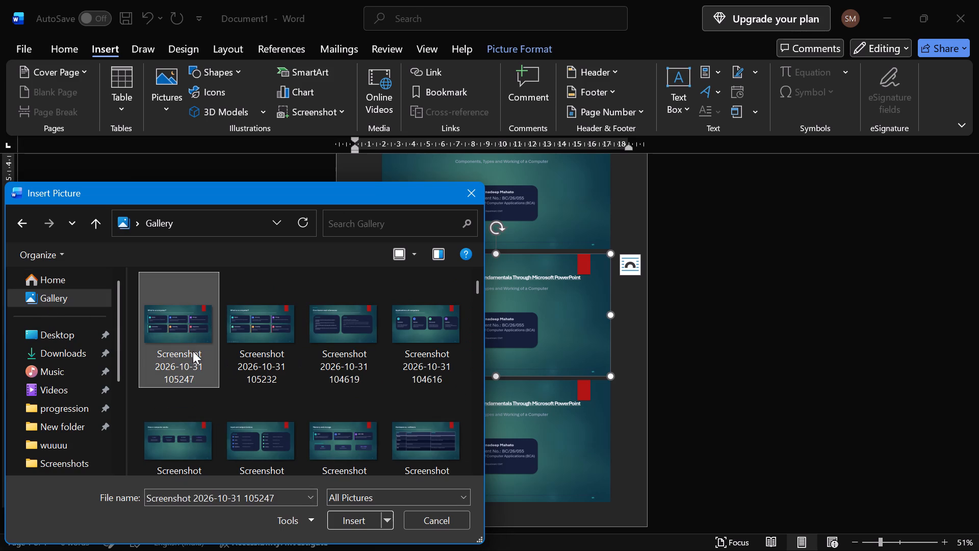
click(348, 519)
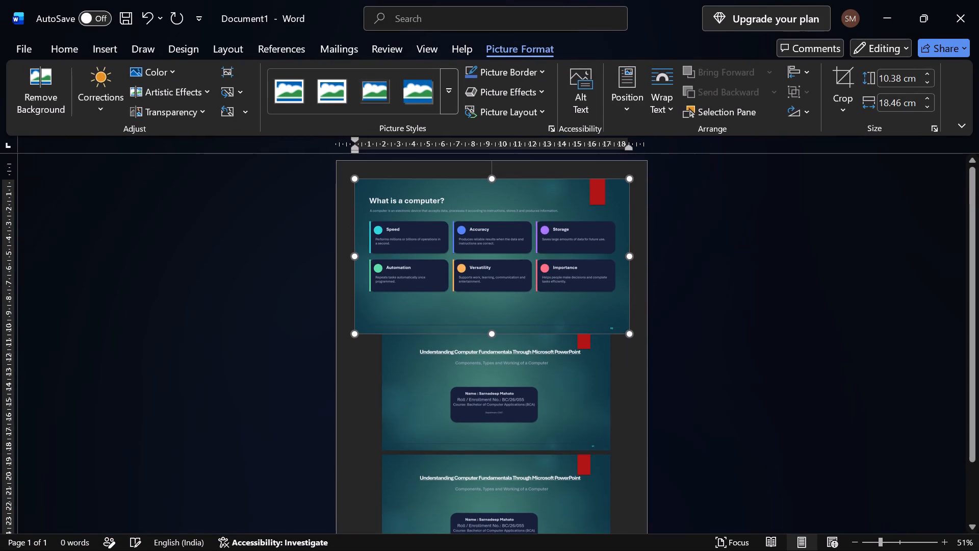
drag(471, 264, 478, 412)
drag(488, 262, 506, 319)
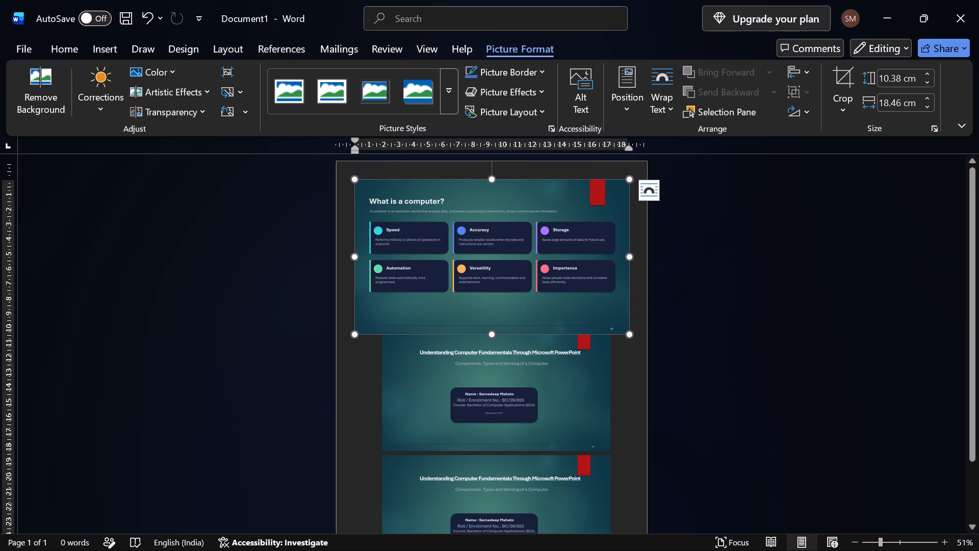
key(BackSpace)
click(430, 398)
right_click(460, 392)
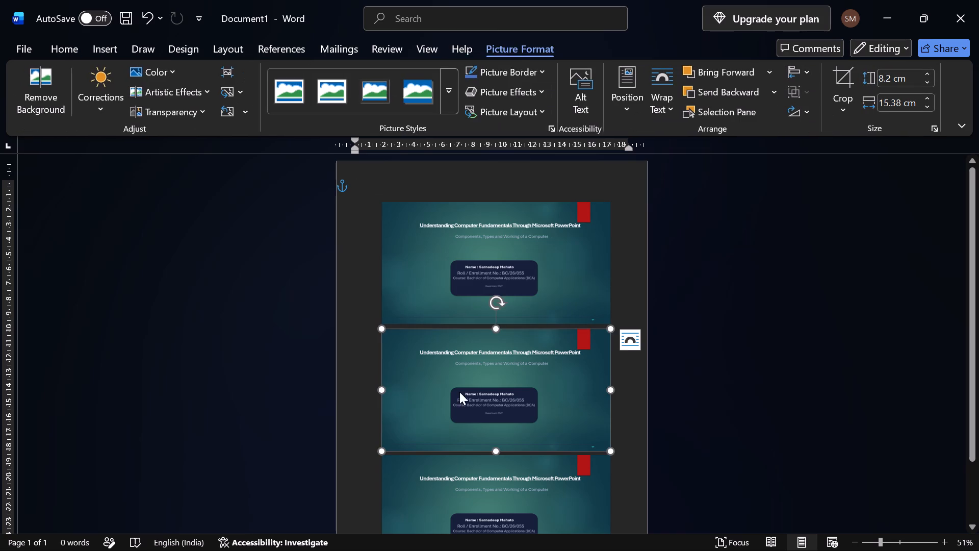
click(558, 308)
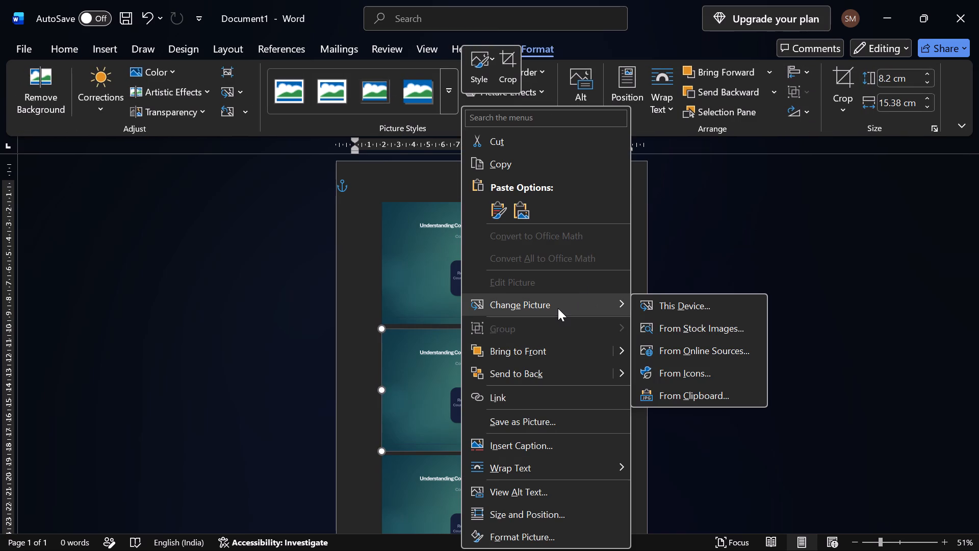
click(708, 303)
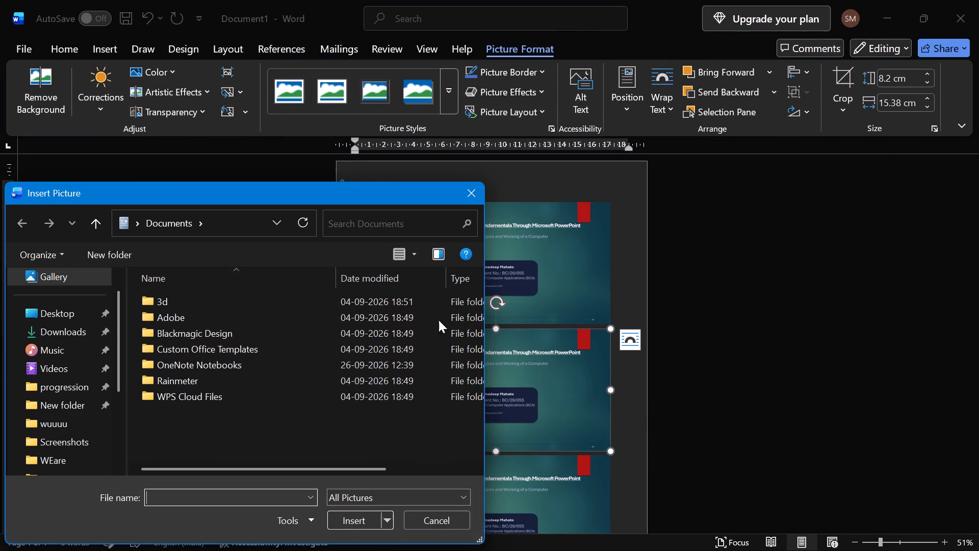
click(83, 268)
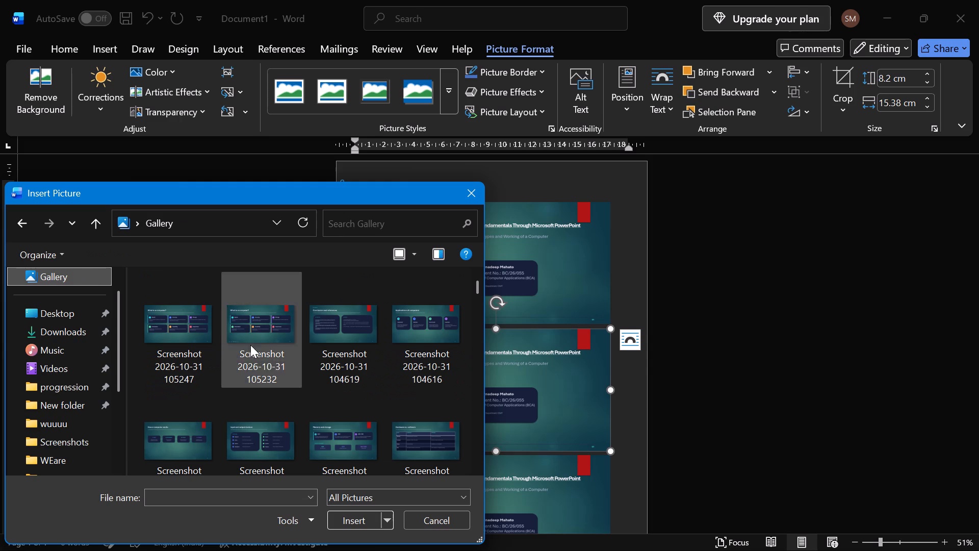
click(214, 343)
click(351, 525)
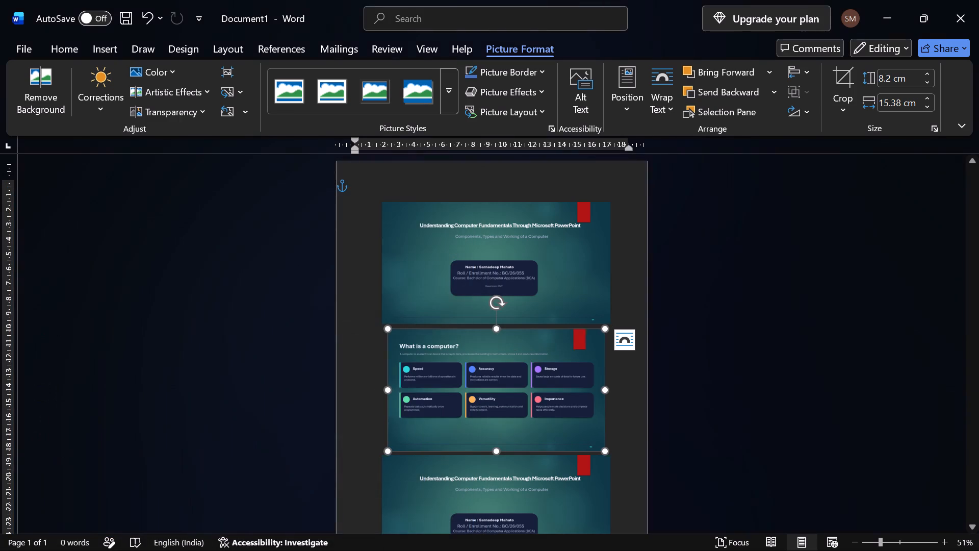
click(474, 495)
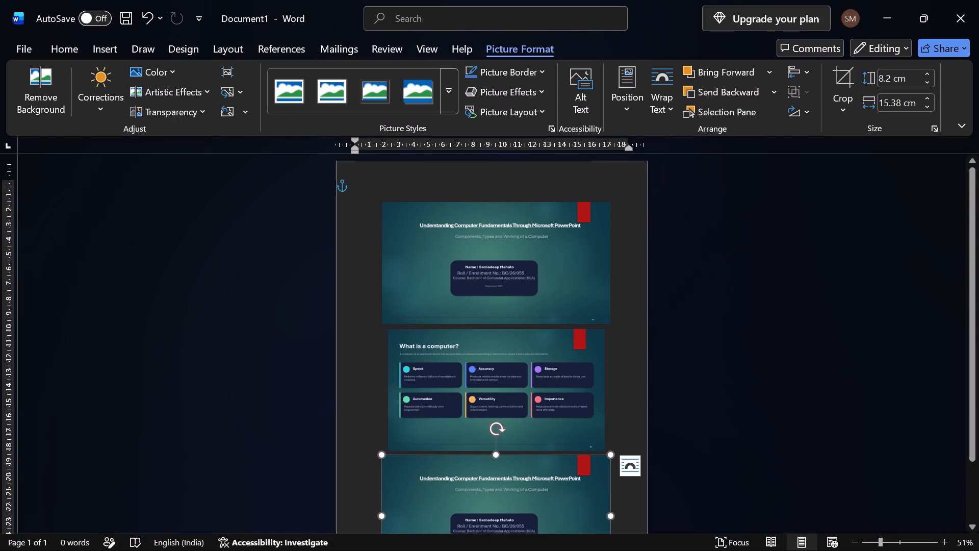
click(491, 275)
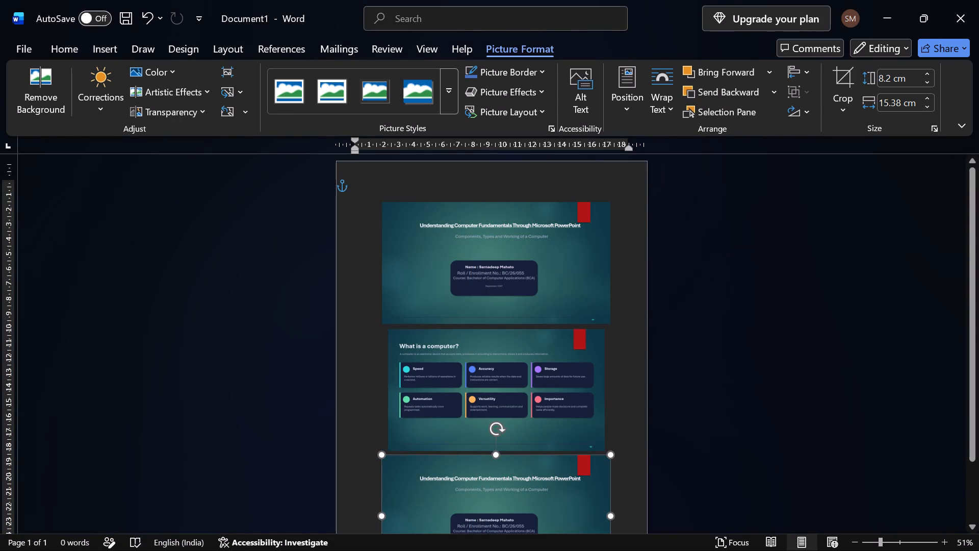
click(506, 482)
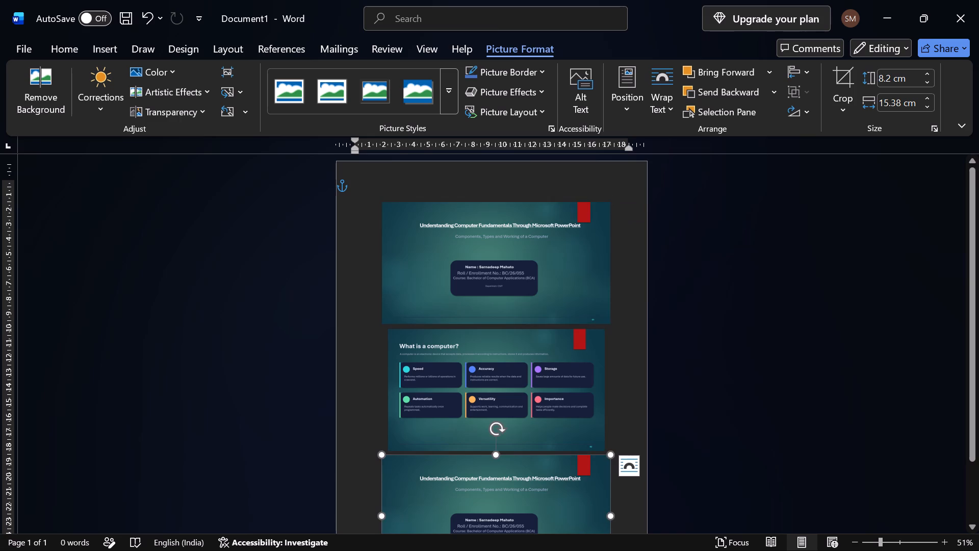
right_click(508, 482)
click(581, 236)
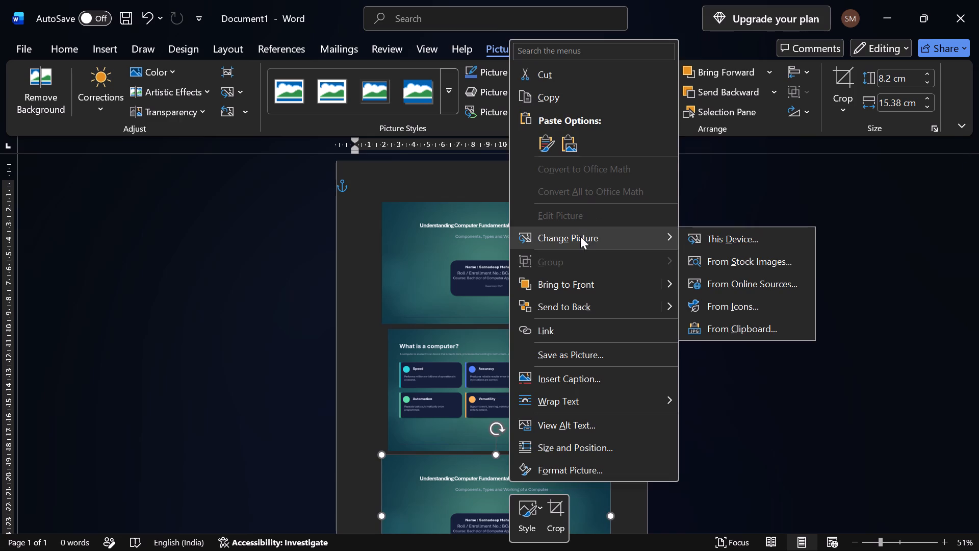
click(780, 242)
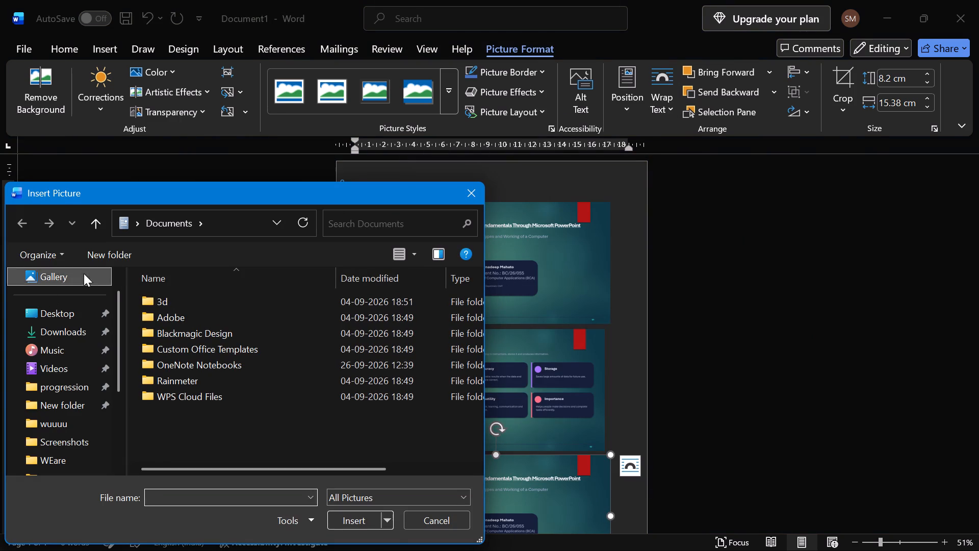
click(87, 277)
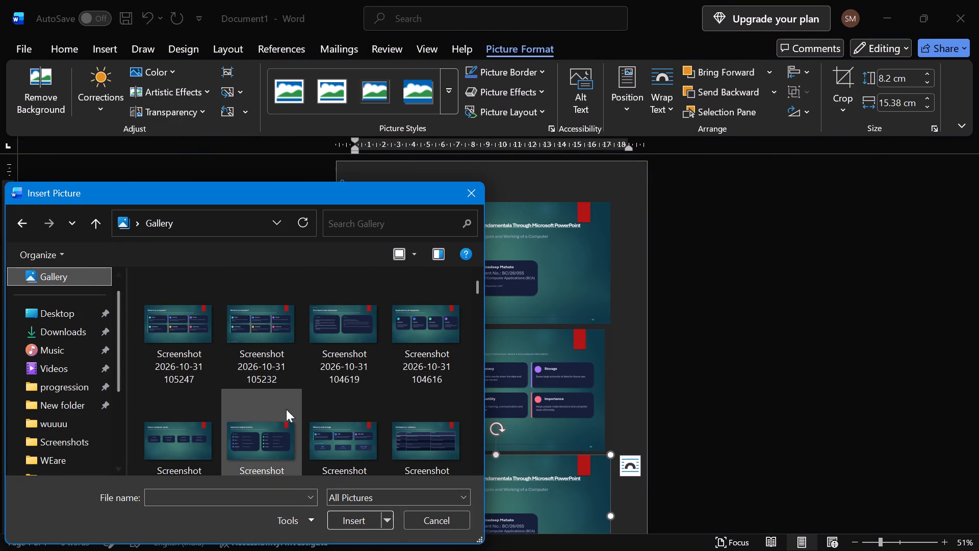
scroll(281, 417, down, 3)
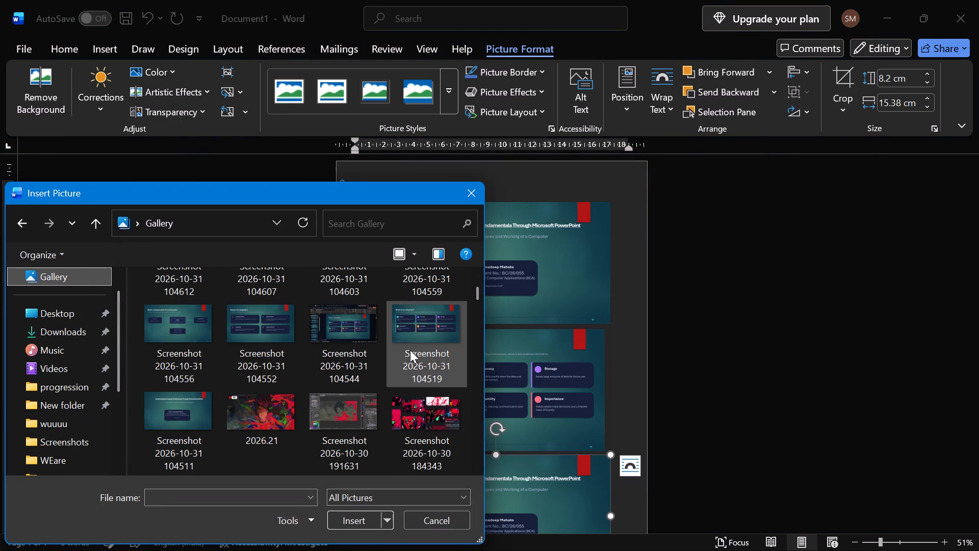
click(238, 338)
click(363, 519)
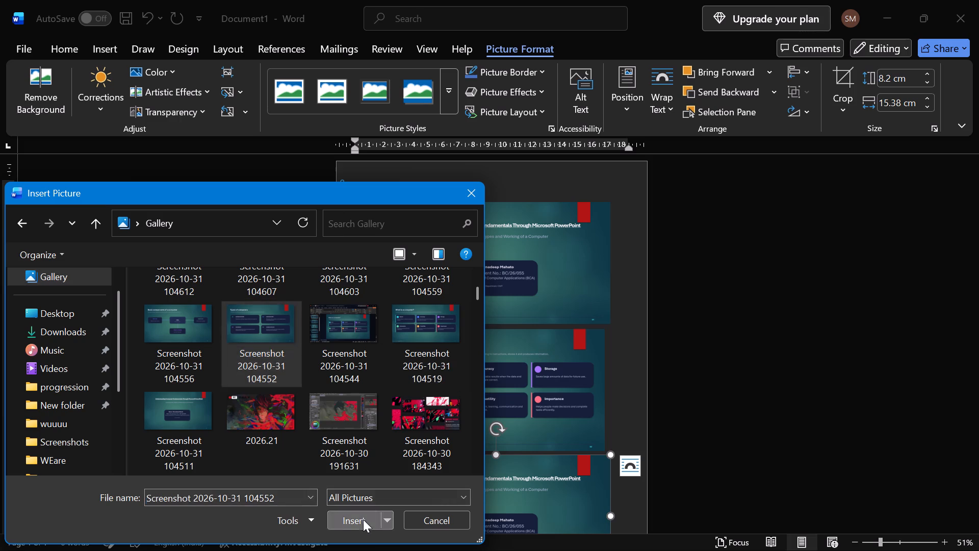
click(465, 297)
right_click(465, 296)
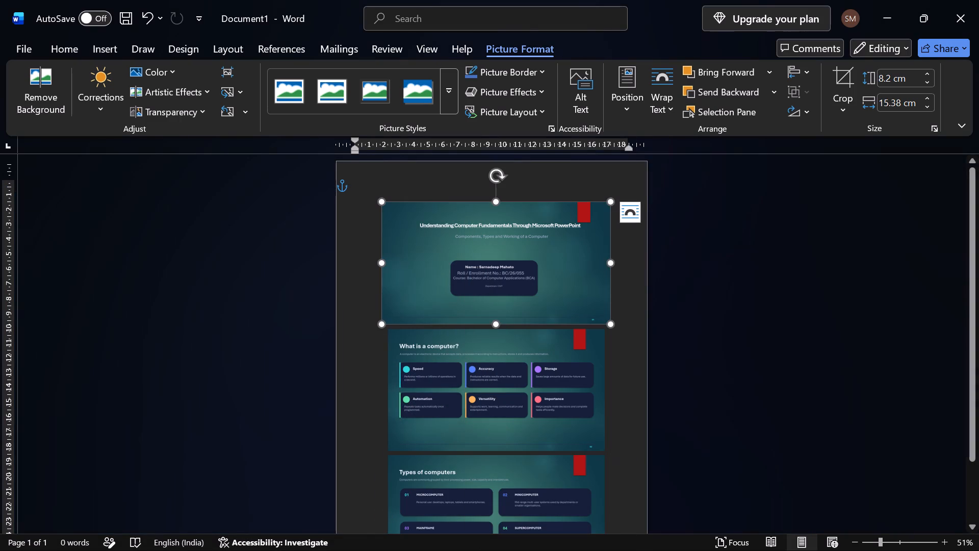
click(528, 307)
click(661, 305)
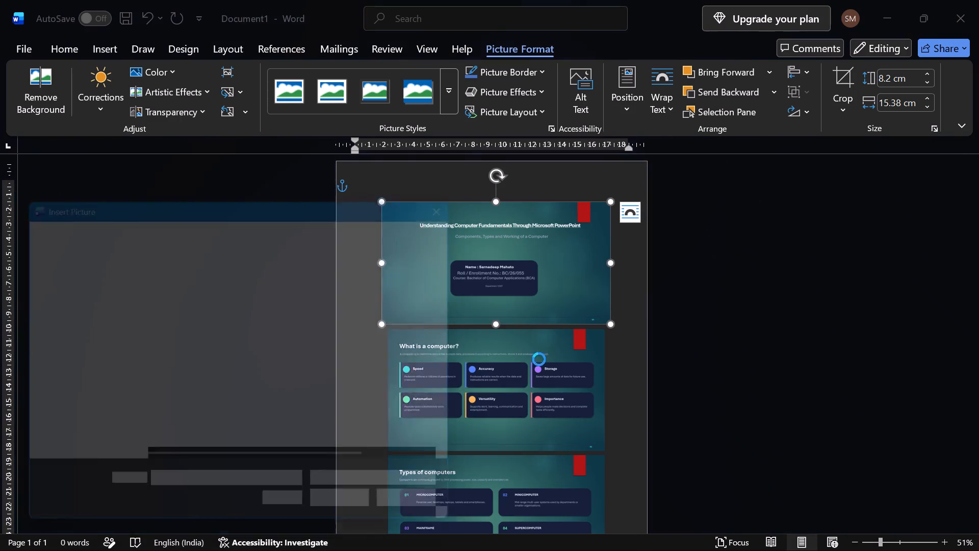
click(69, 275)
scroll(331, 382, down, 3)
click(165, 405)
click(377, 521)
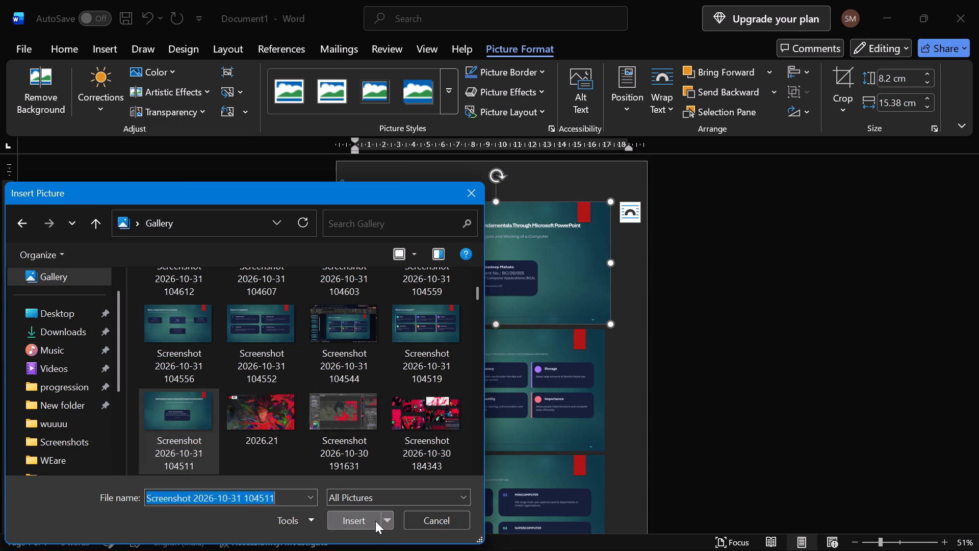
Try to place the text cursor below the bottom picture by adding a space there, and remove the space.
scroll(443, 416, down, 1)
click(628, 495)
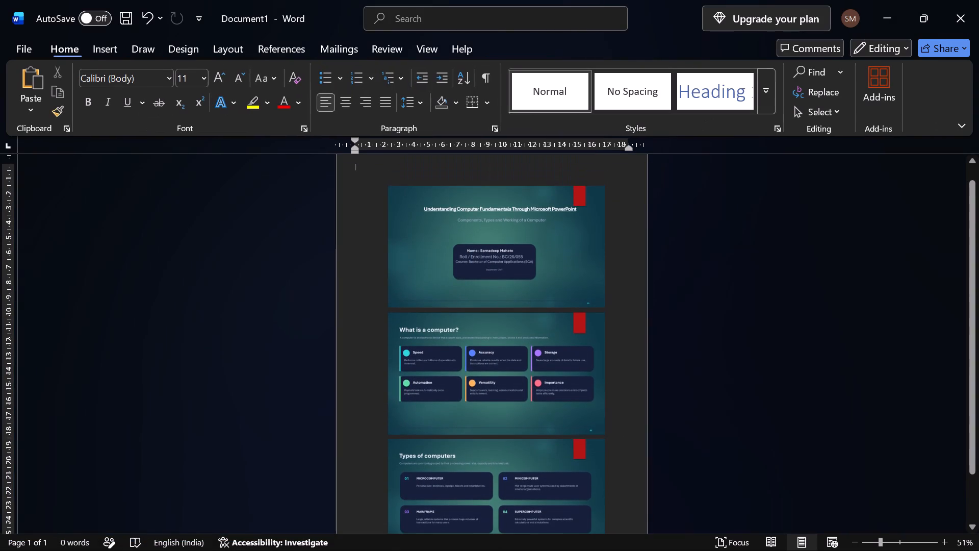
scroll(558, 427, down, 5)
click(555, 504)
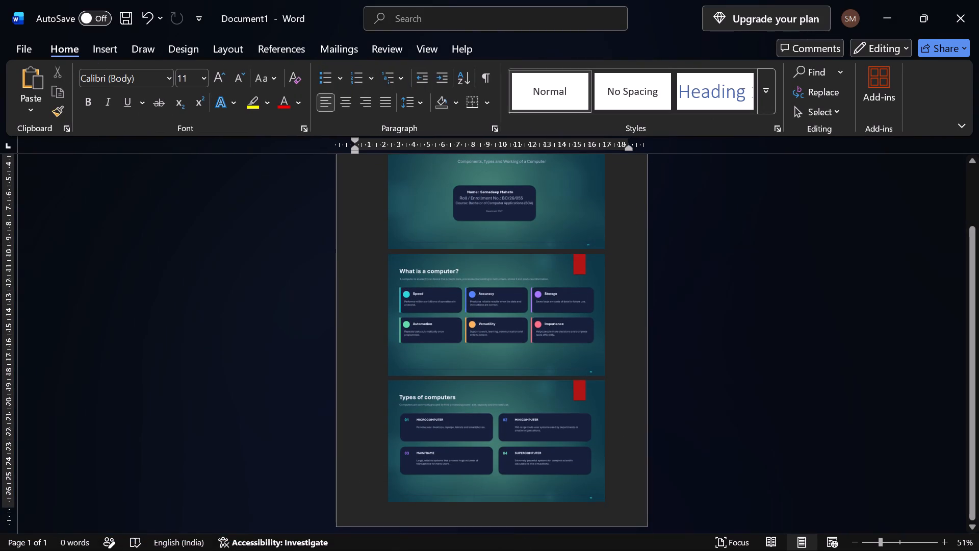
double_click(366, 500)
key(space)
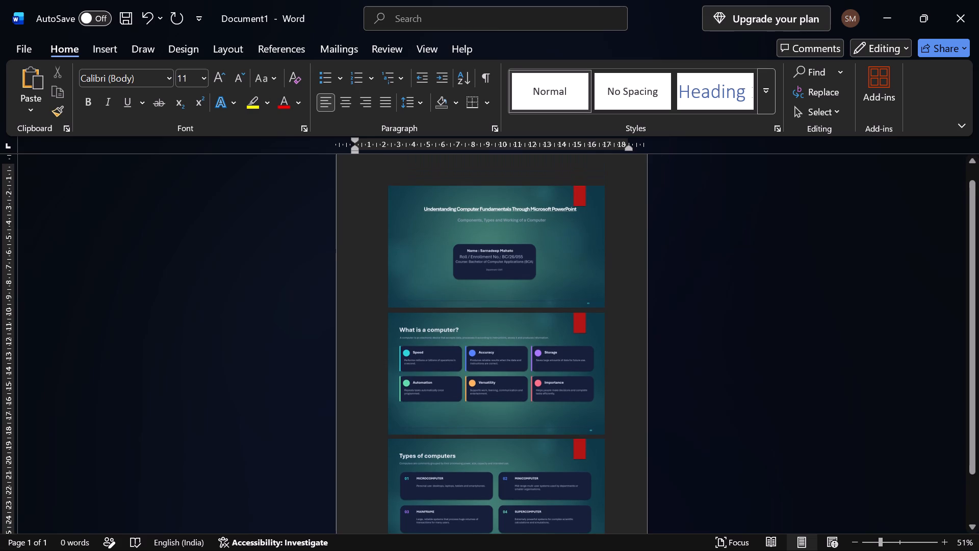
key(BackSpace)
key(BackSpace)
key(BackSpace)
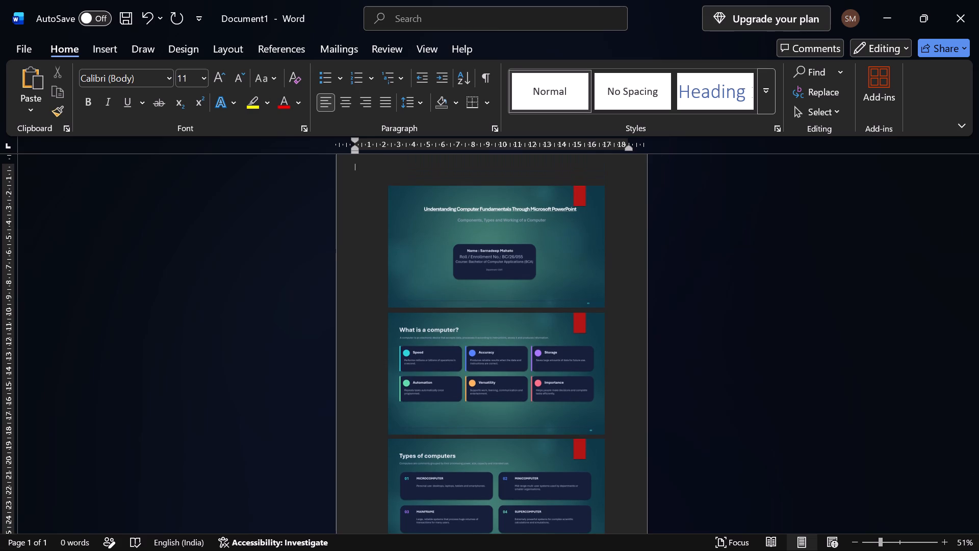
Set the text wrapping of the "Types of computers" picture to Behind Text.
click(521, 523)
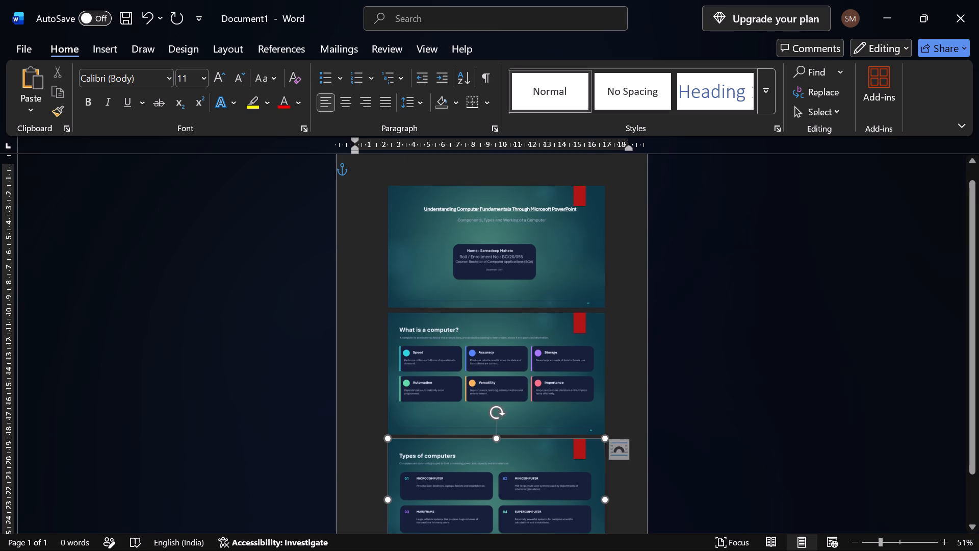
click(622, 457)
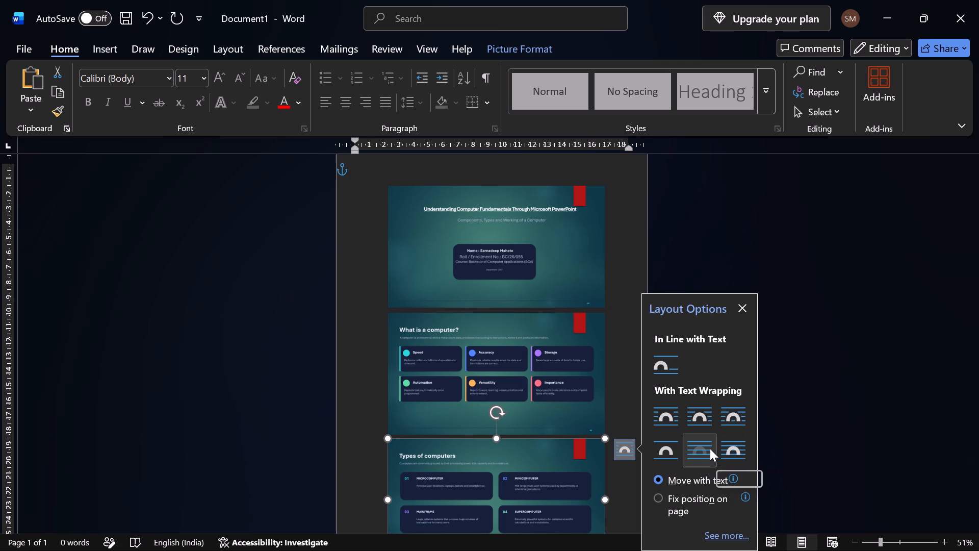
click(698, 456)
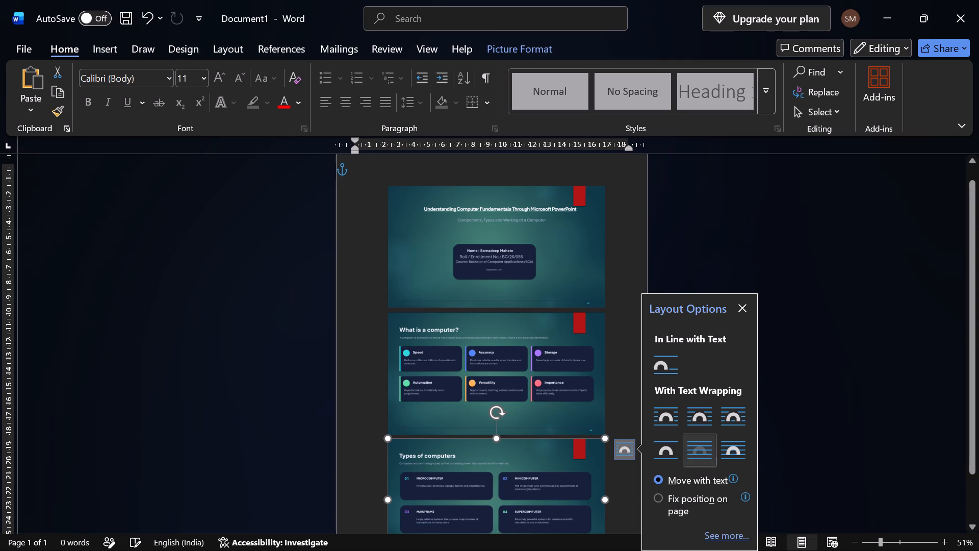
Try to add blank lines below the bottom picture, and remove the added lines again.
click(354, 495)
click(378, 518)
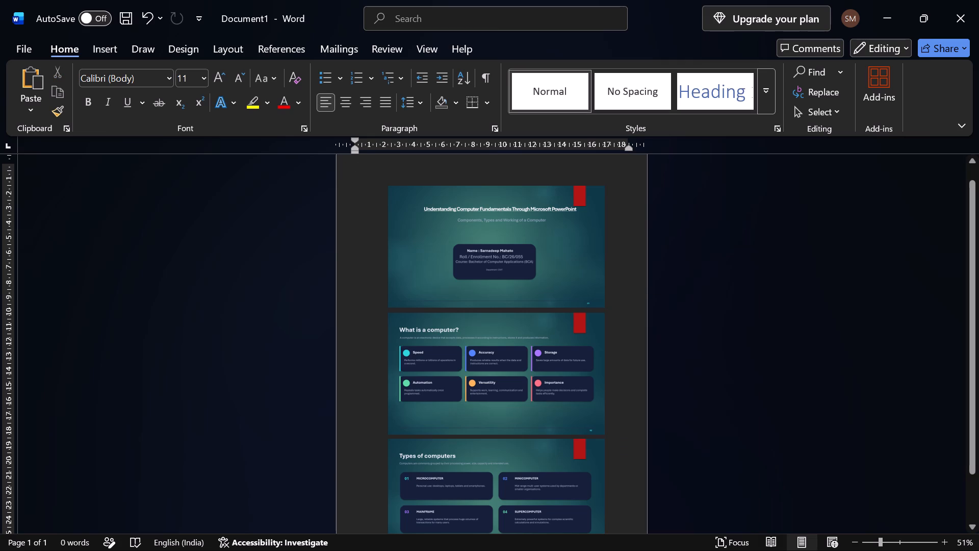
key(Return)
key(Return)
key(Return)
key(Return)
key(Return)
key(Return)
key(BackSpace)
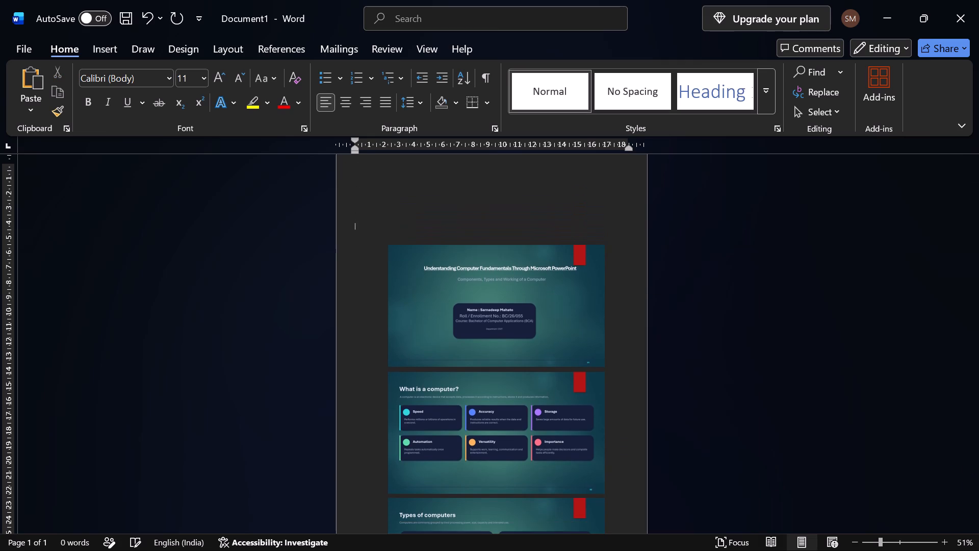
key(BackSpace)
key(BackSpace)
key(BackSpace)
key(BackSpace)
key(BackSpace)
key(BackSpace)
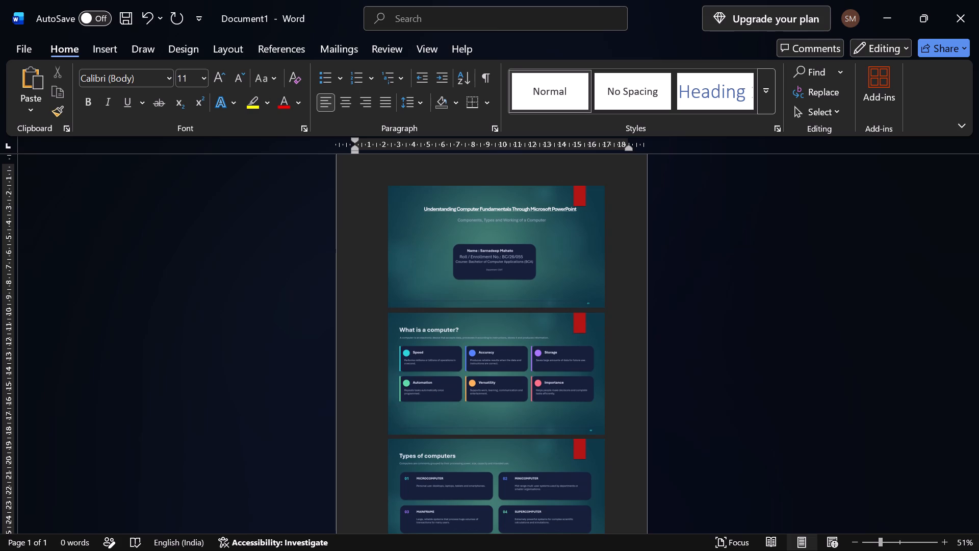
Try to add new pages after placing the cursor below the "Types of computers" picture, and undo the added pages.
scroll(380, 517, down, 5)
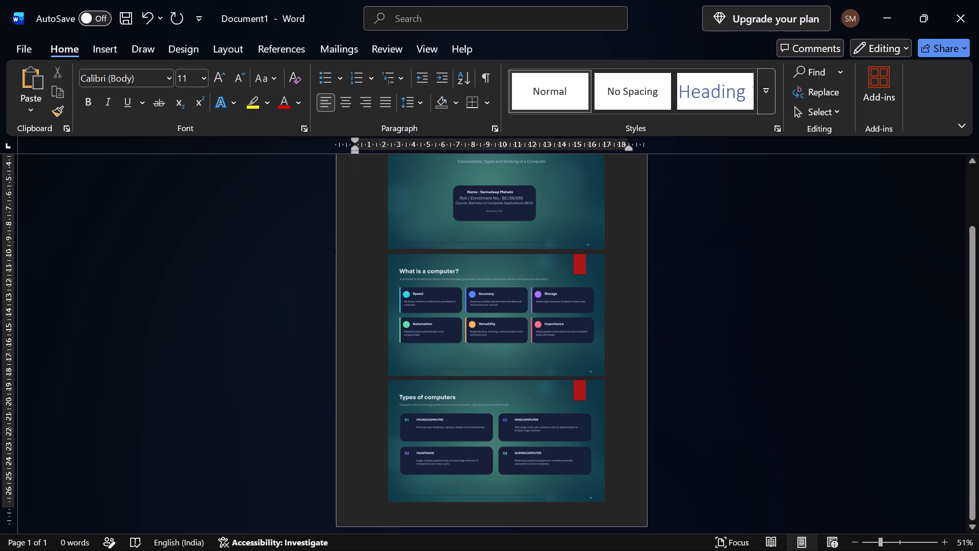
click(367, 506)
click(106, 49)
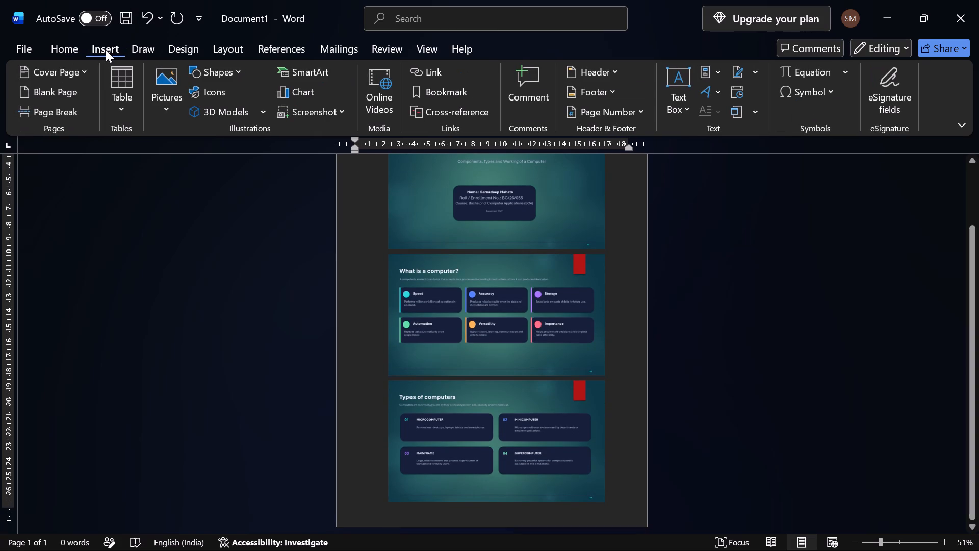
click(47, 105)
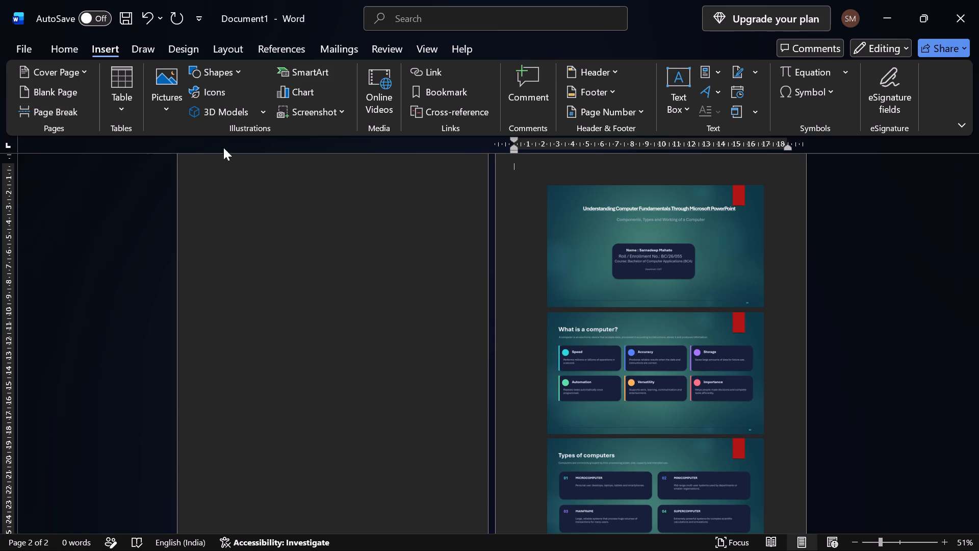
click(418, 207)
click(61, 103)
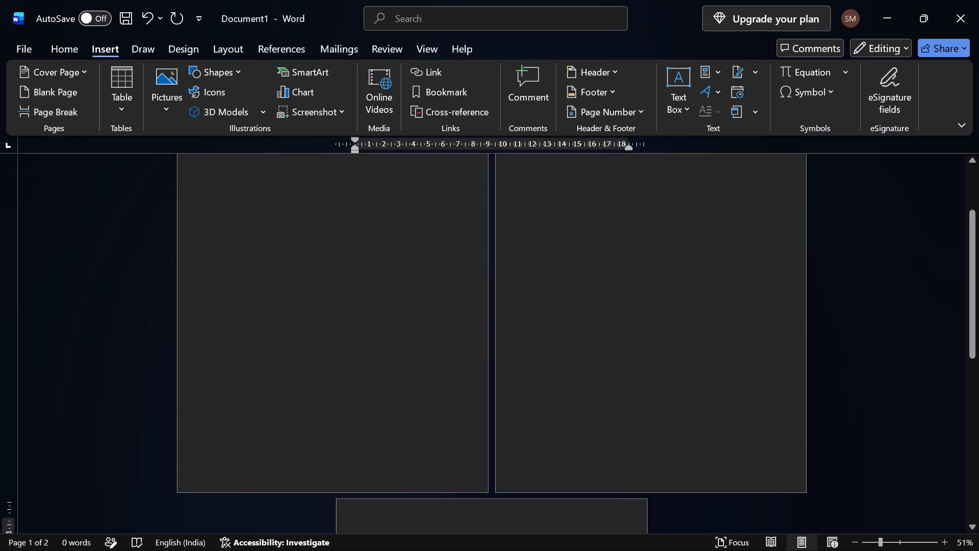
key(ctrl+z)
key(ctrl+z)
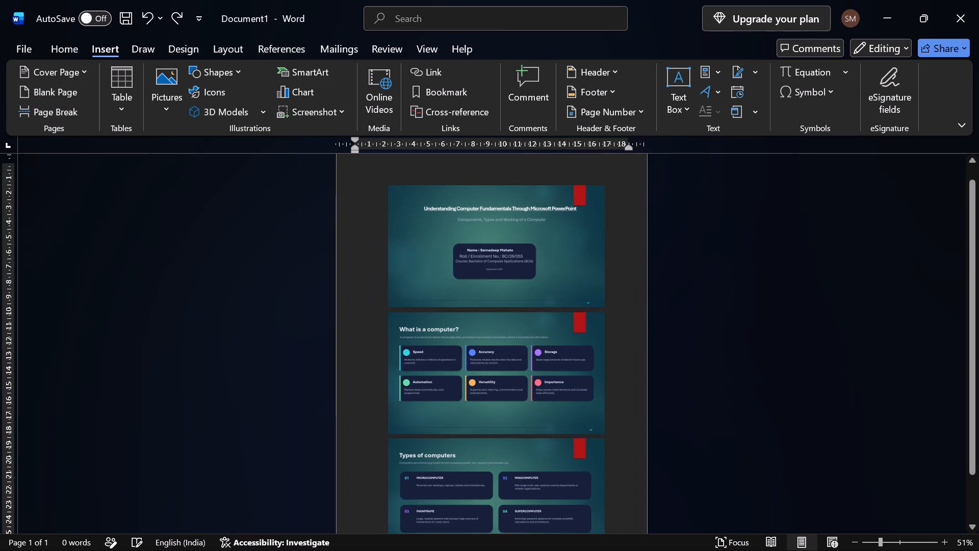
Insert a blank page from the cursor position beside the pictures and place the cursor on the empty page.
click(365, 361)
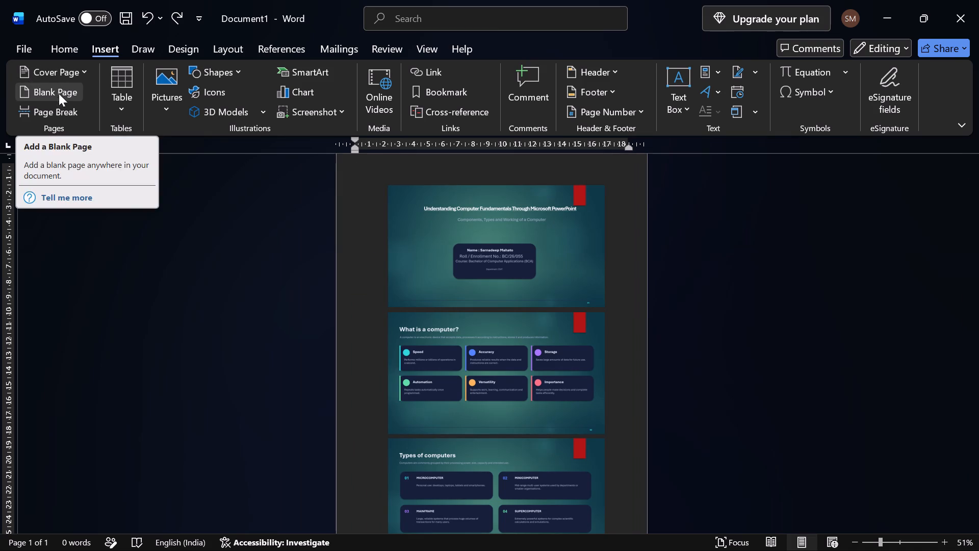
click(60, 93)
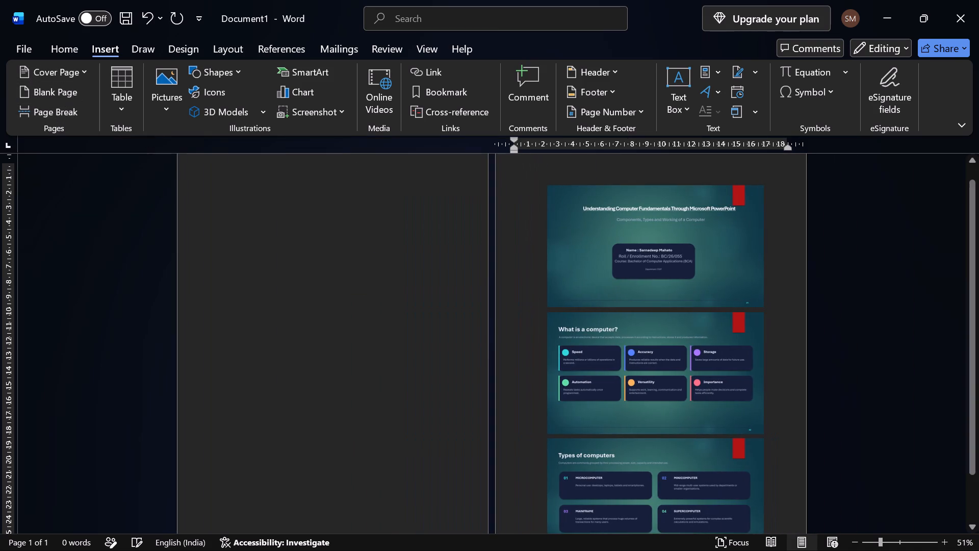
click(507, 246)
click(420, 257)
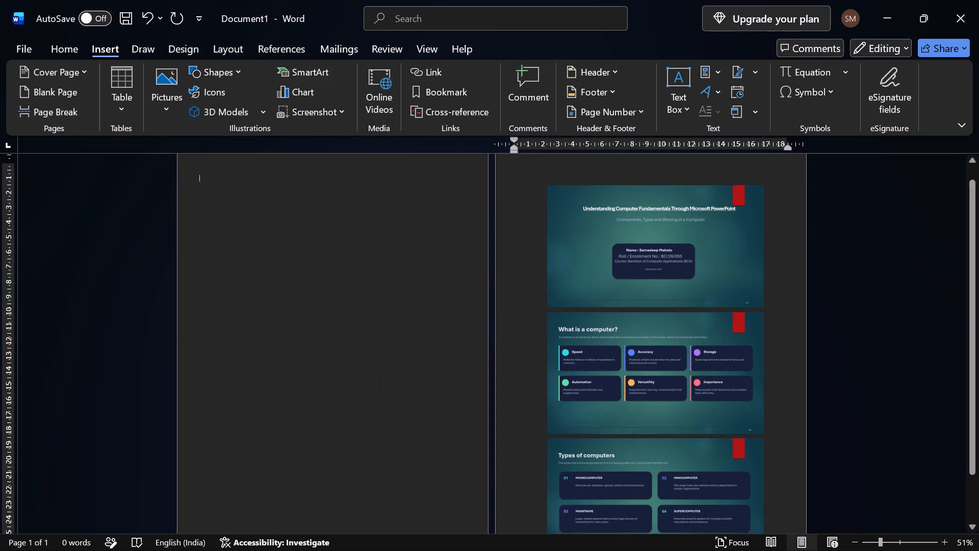
Review the document's pages and pictures in Read Mode, and return to Print Layout.
click(764, 545)
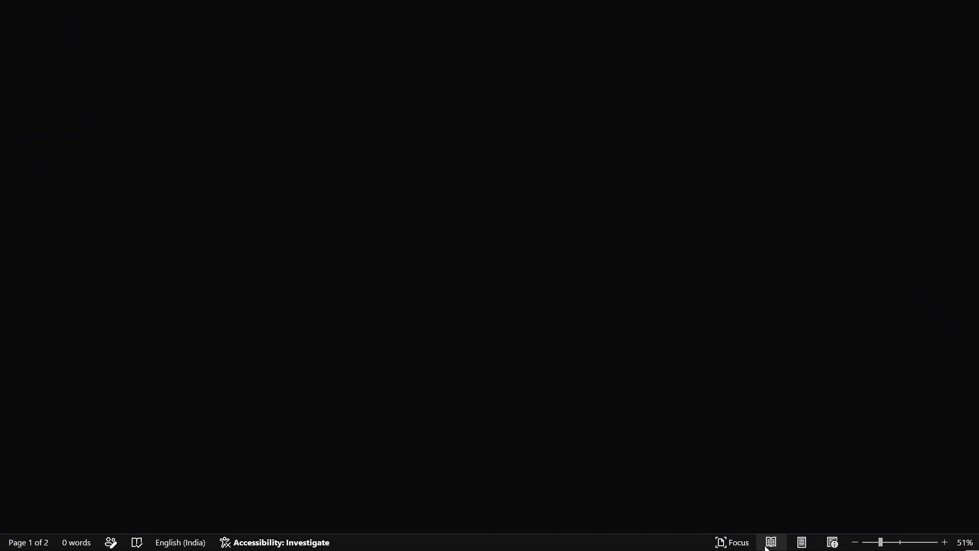
click(959, 280)
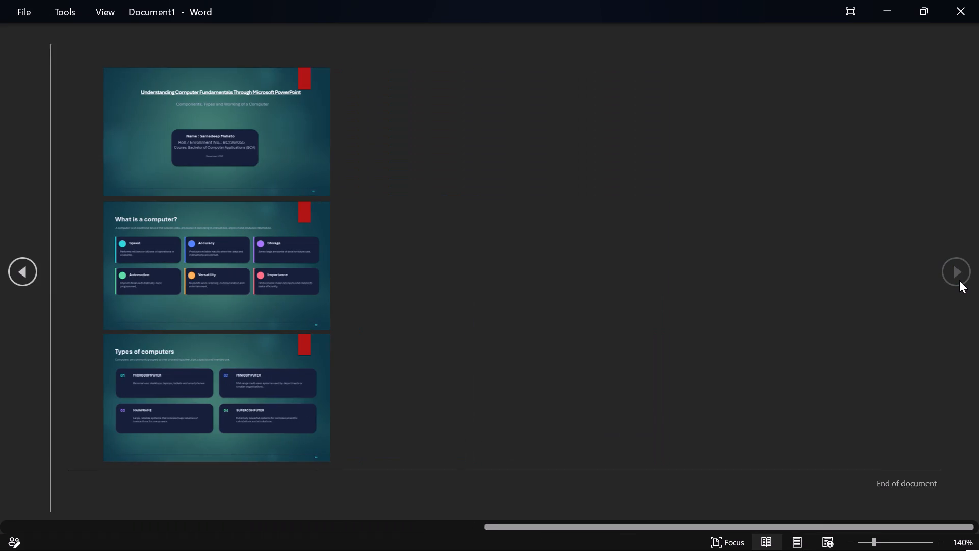
click(252, 328)
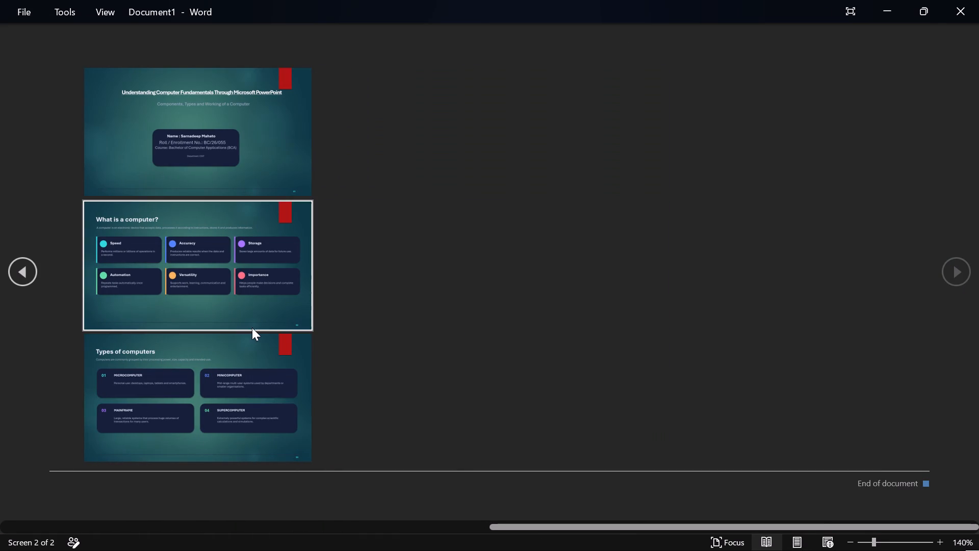
click(150, 156)
click(196, 366)
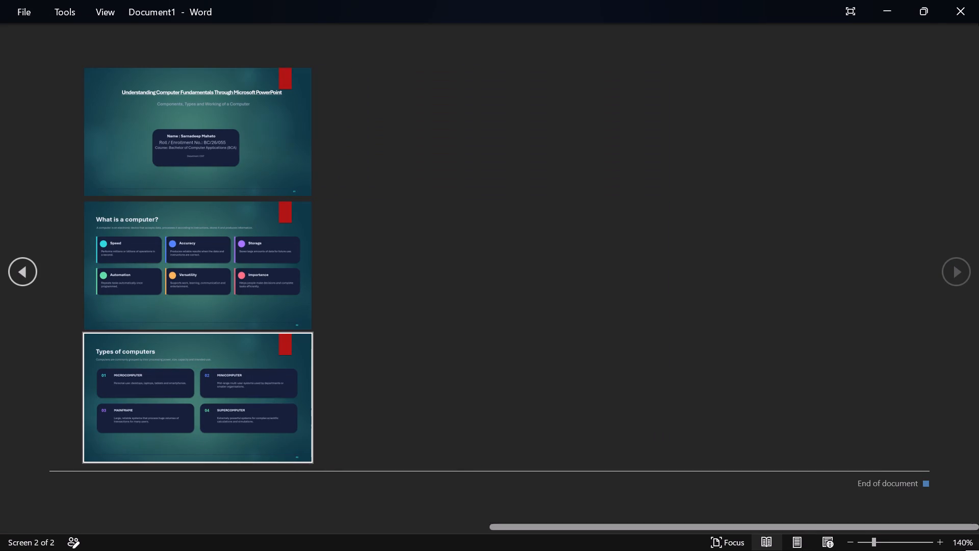
click(978, 8)
click(660, 157)
click(796, 545)
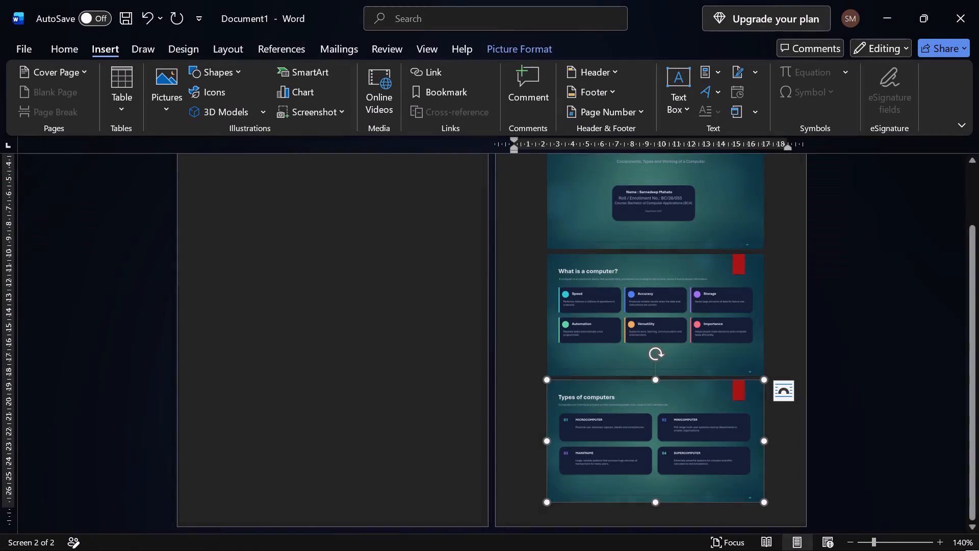
Examine the blank page and the picture page at several zoom levels, ending at 48%.
drag(875, 543, 893, 545)
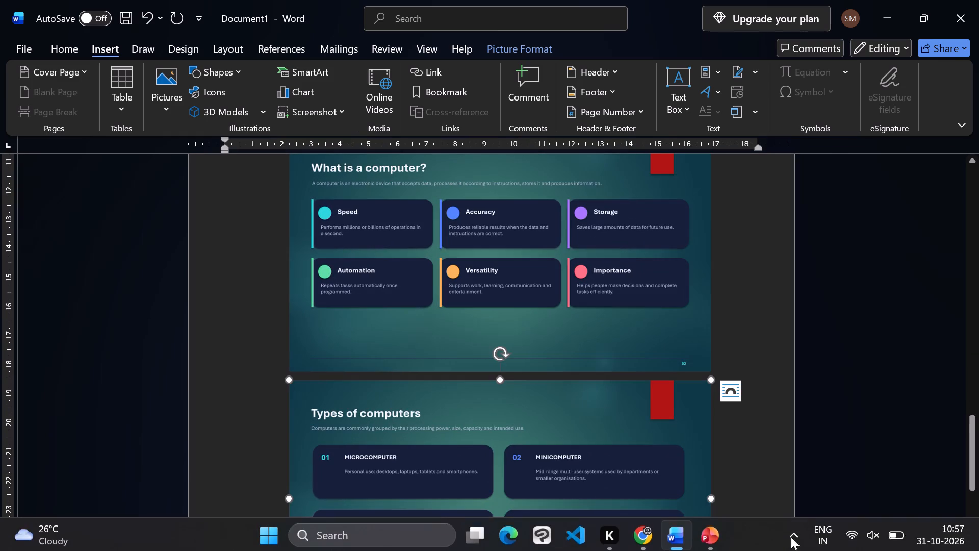
scroll(489, 404, down, 3)
scroll(489, 404, up, 9)
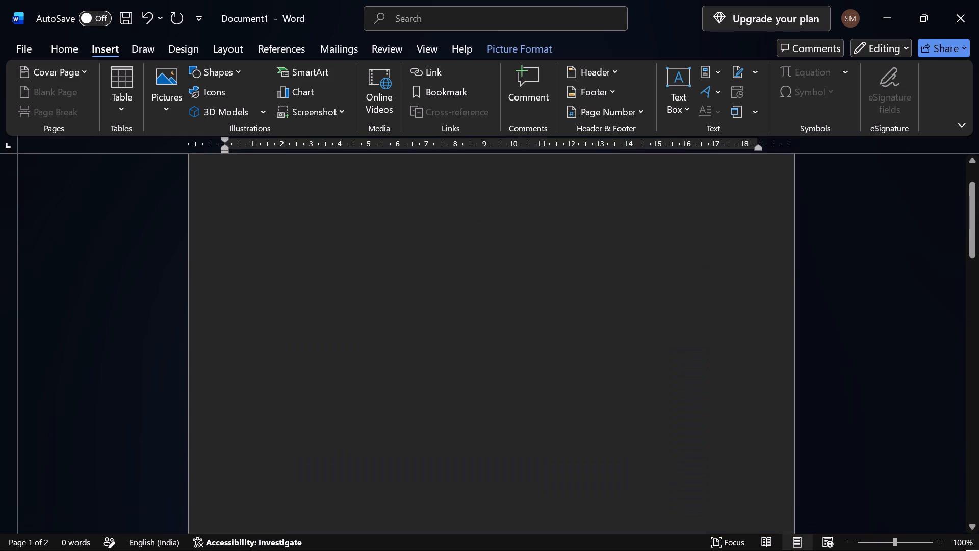
scroll(489, 404, down, 10)
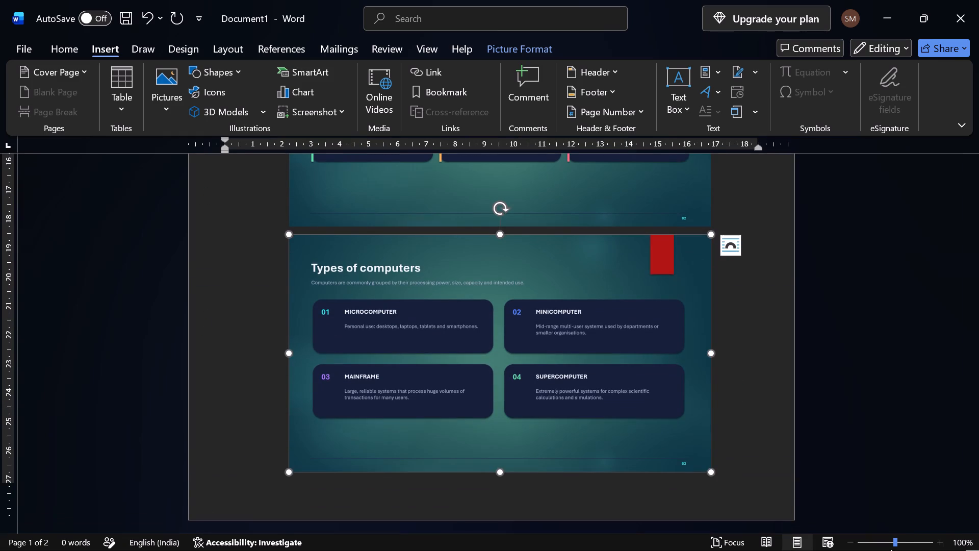
drag(896, 543, 783, 542)
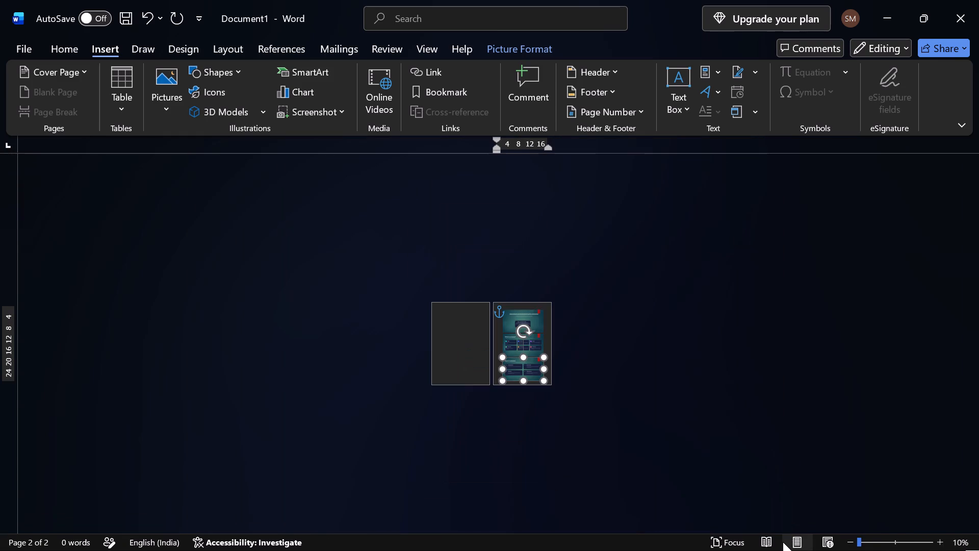
drag(783, 542, 815, 542)
scroll(407, 388, up, 1)
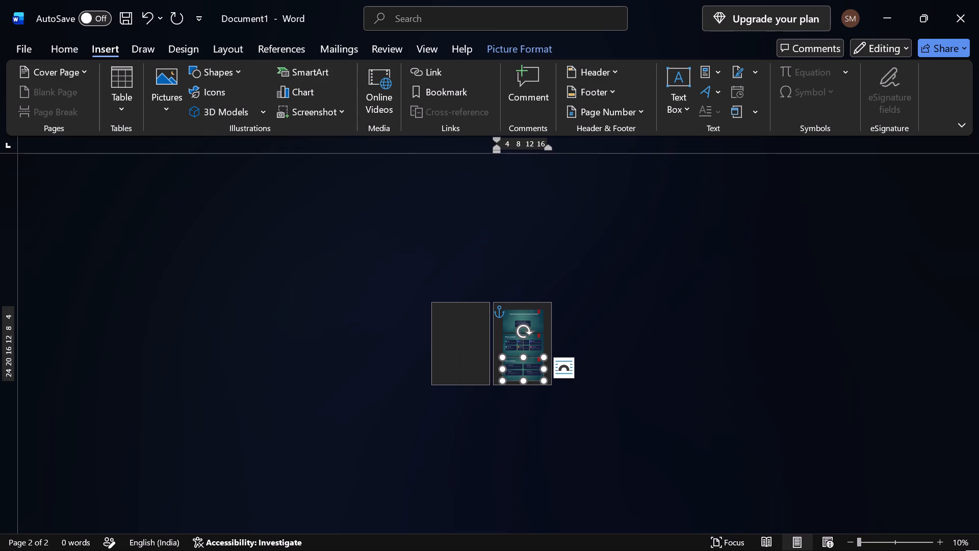
click(868, 545)
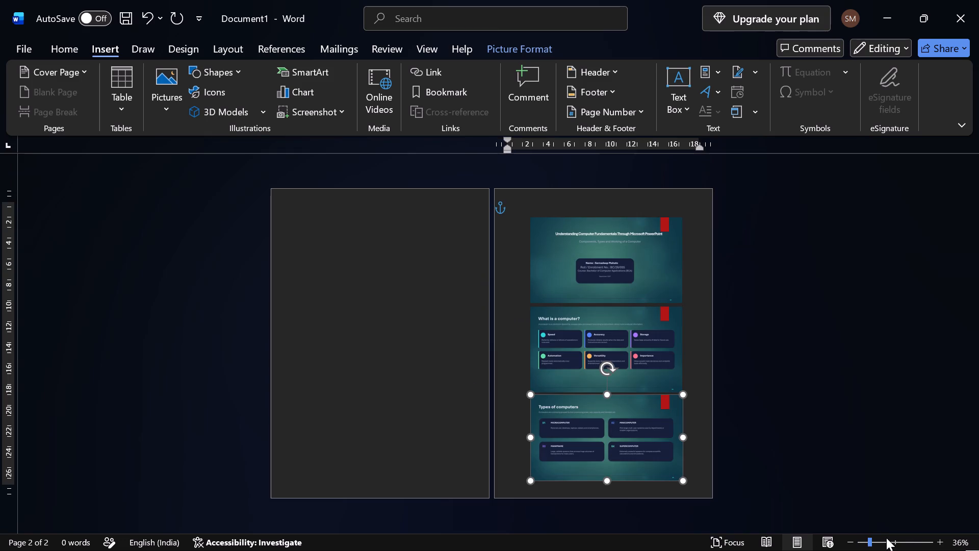
click(879, 541)
click(873, 542)
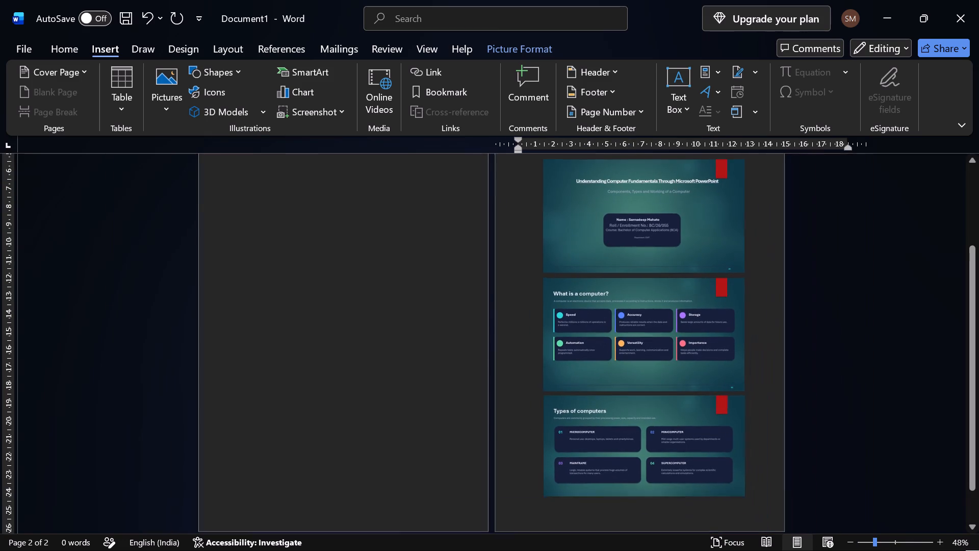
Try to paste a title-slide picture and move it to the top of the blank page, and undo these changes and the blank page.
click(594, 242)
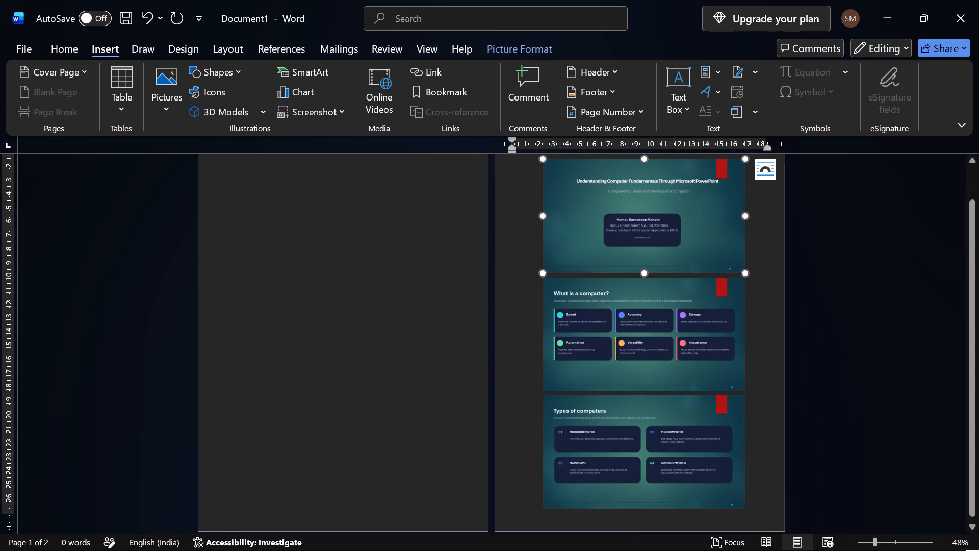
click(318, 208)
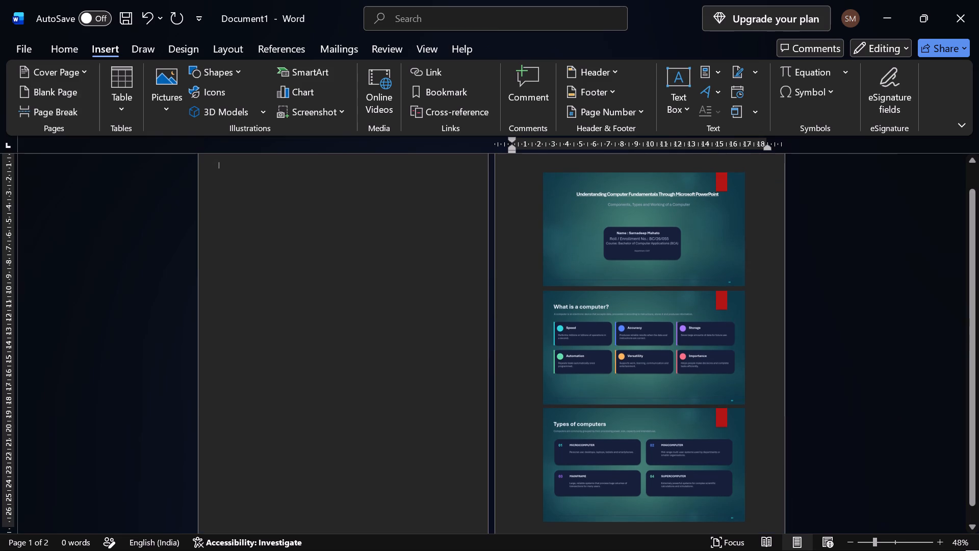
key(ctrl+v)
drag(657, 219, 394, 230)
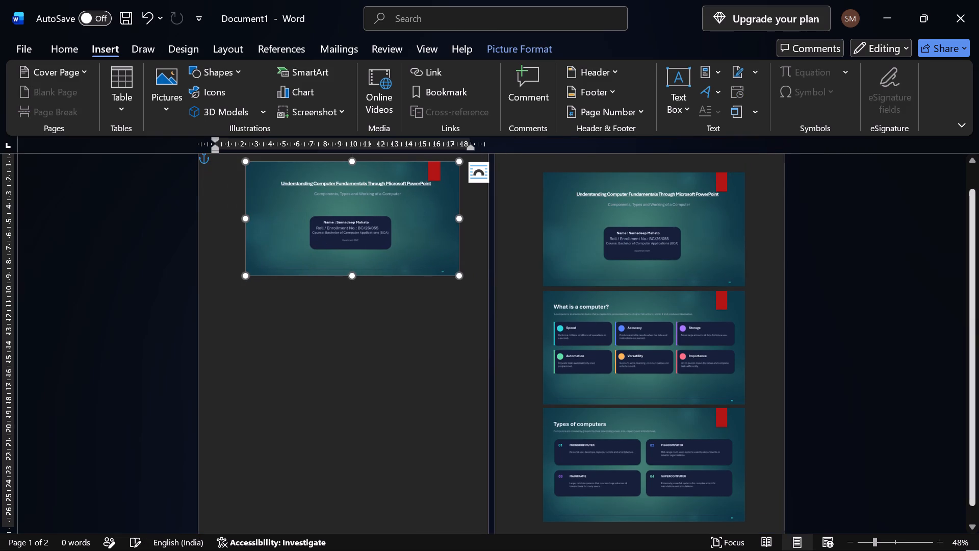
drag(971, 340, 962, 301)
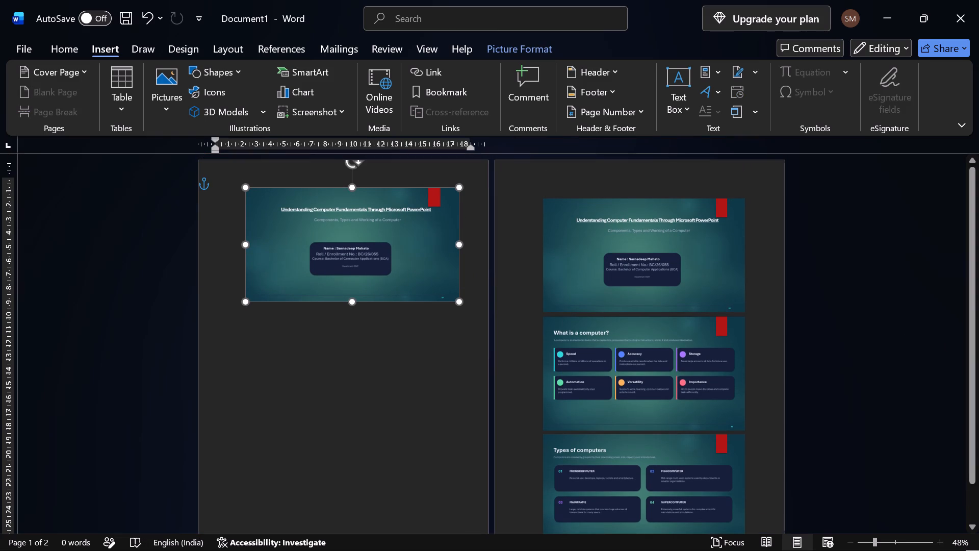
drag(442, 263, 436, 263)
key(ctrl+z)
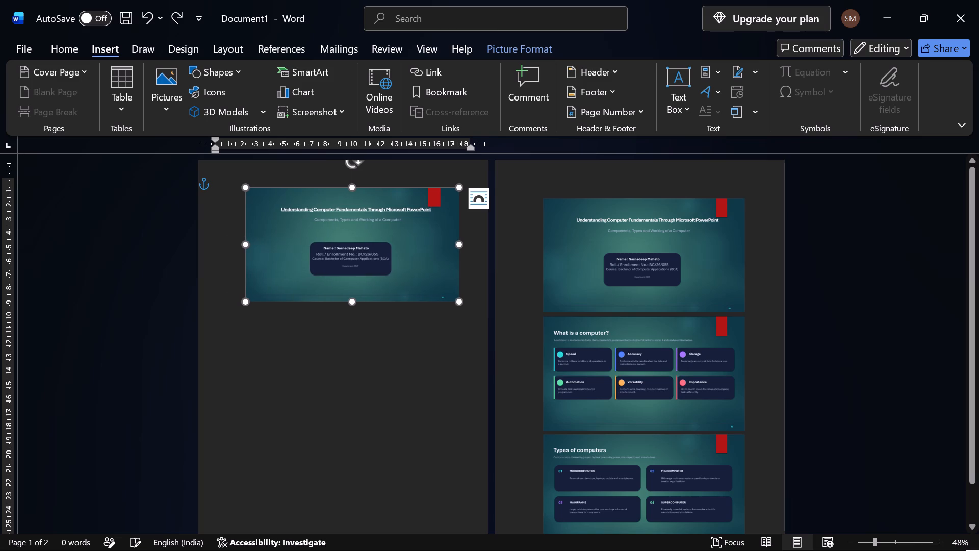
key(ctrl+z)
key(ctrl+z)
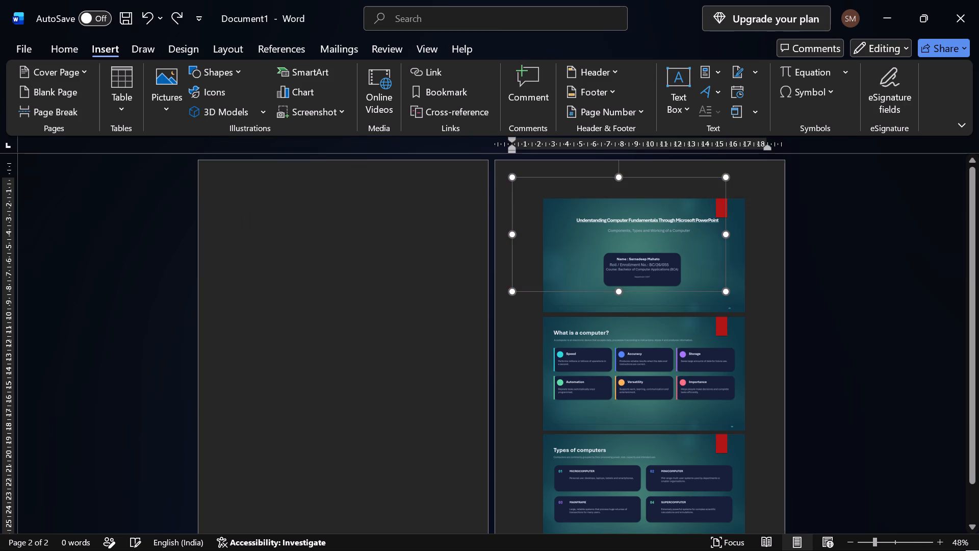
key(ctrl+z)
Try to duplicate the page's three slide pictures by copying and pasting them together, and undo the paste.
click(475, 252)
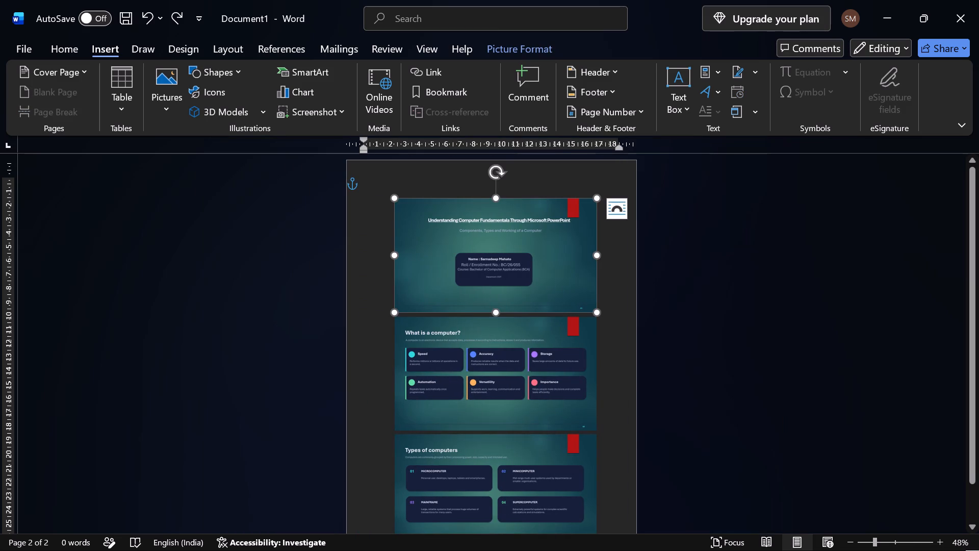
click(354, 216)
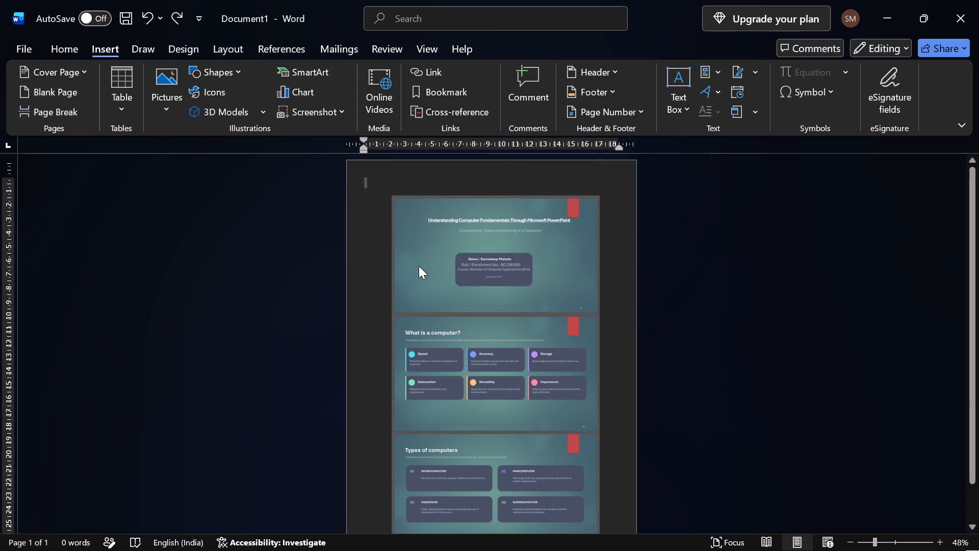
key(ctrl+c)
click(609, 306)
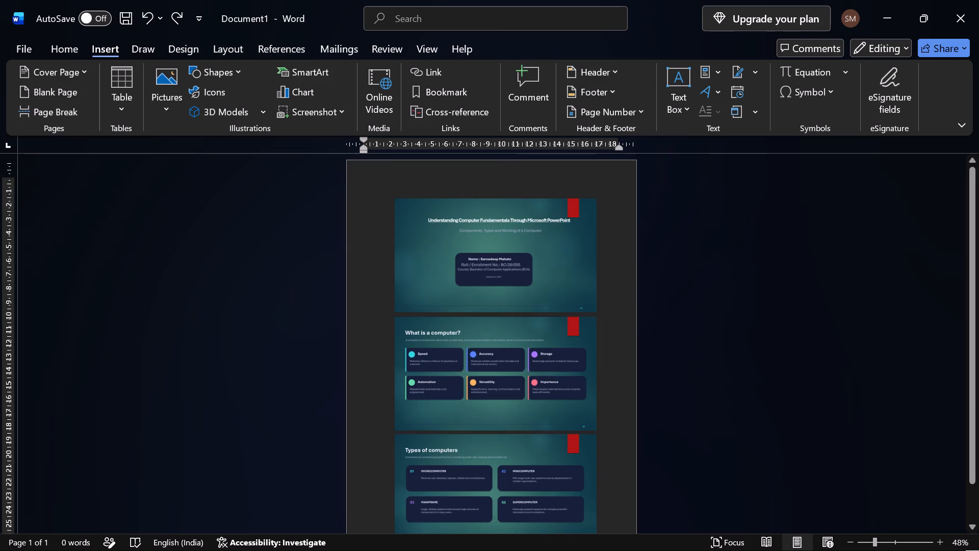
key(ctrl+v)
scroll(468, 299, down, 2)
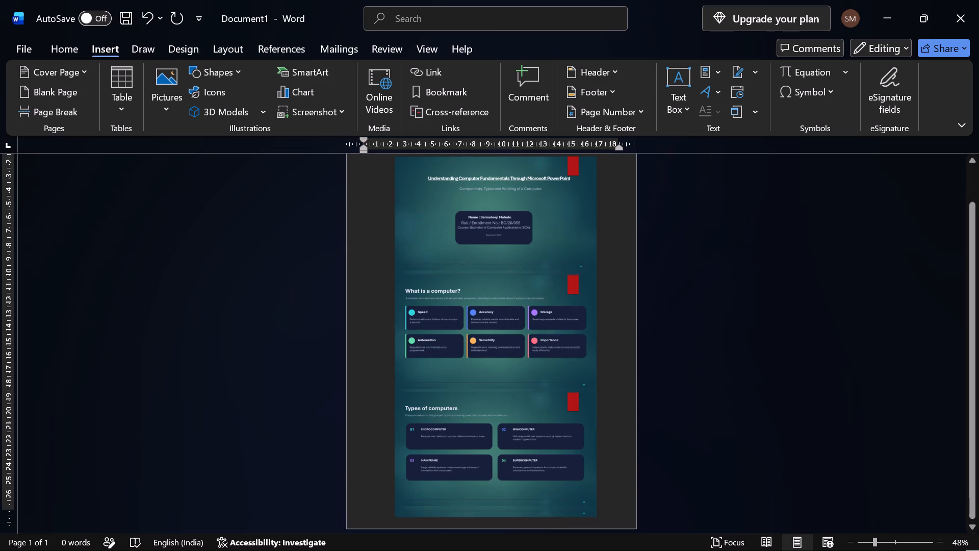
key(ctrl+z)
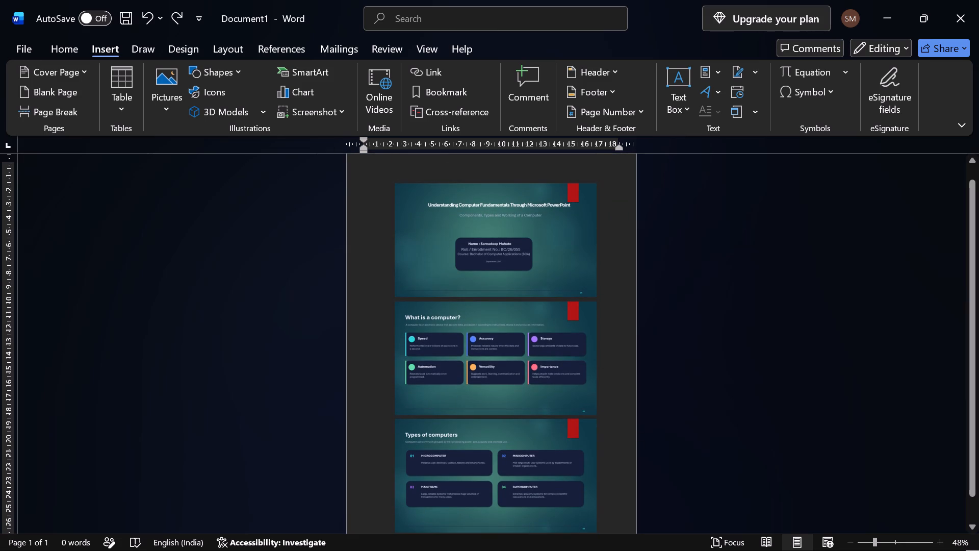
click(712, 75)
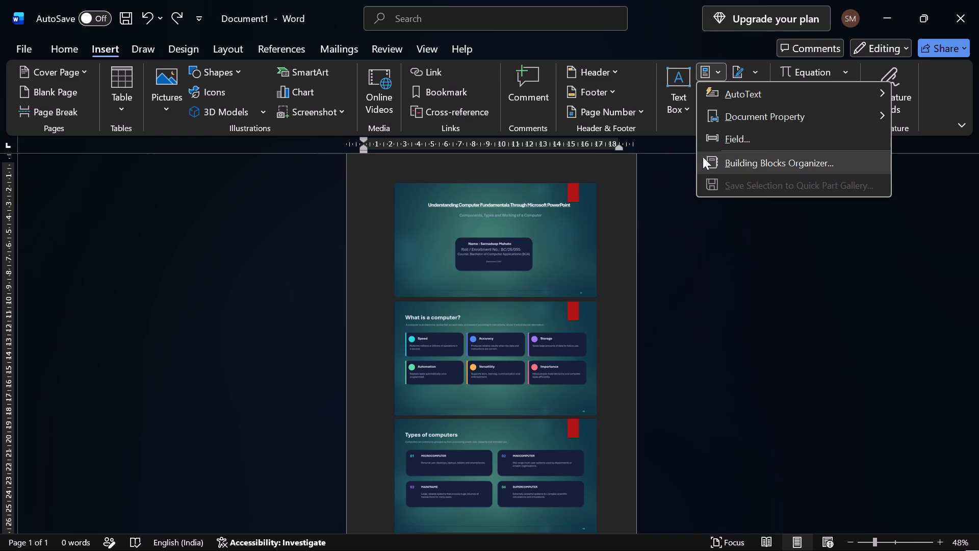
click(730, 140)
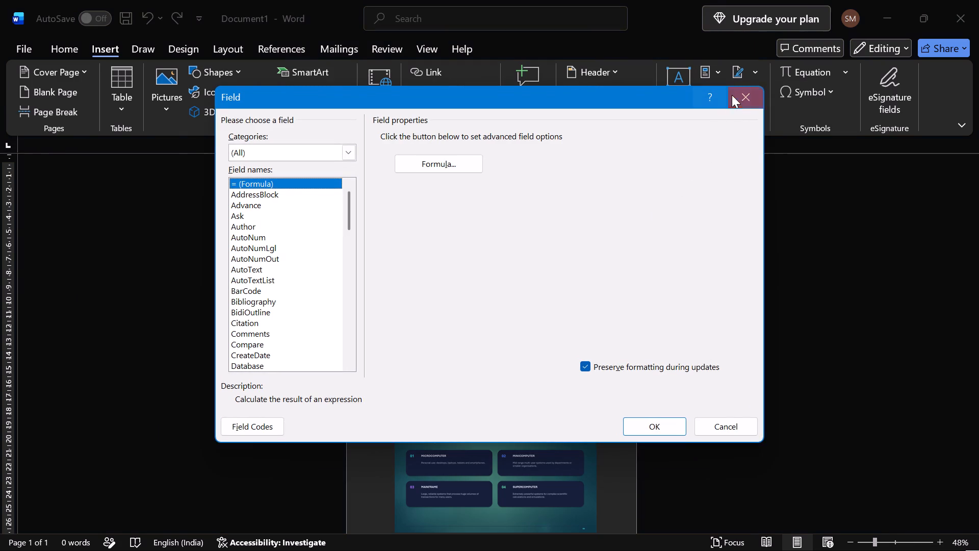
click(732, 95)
Set the text wrapping of the "Types of computers" picture to Tight.
scroll(504, 325, down, 4)
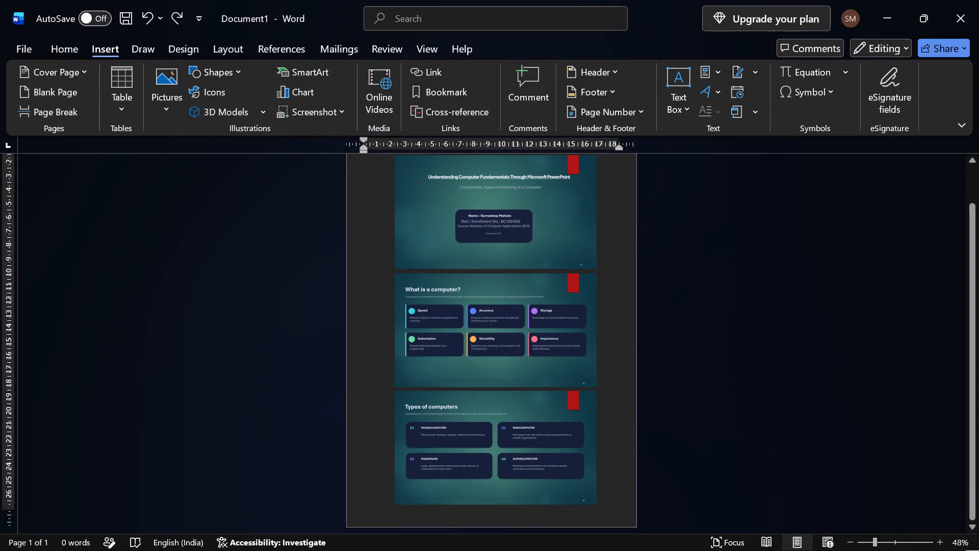
click(367, 490)
click(395, 508)
click(393, 507)
click(396, 432)
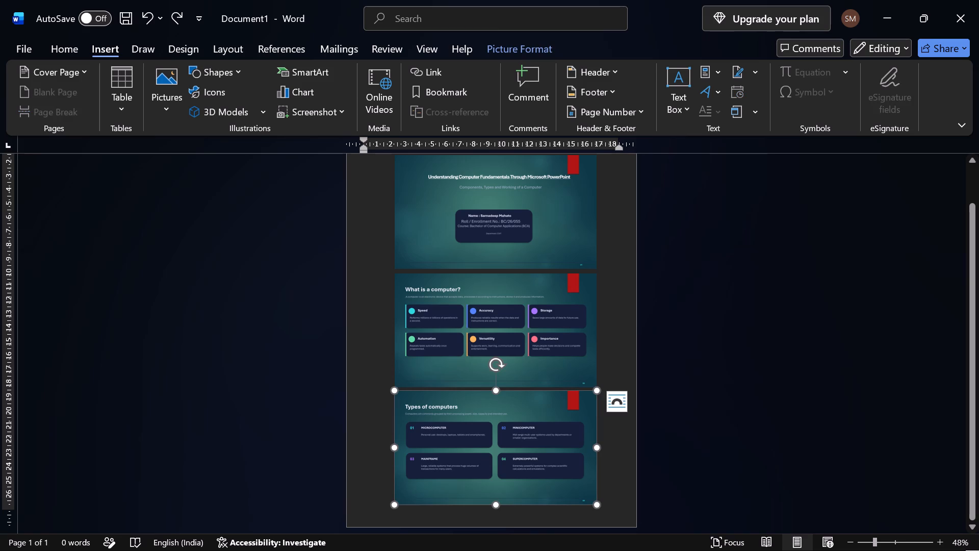
click(449, 462)
right_click(454, 464)
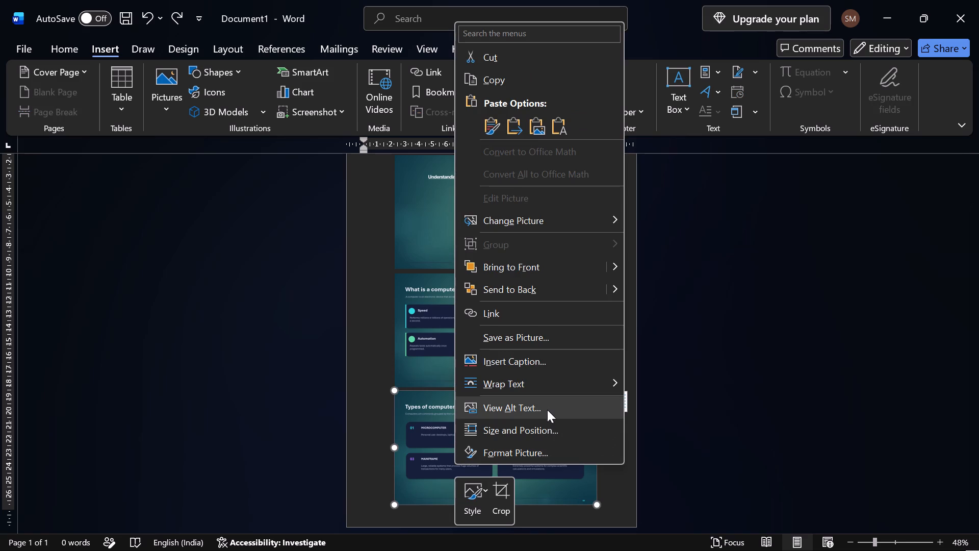
click(763, 433)
click(616, 405)
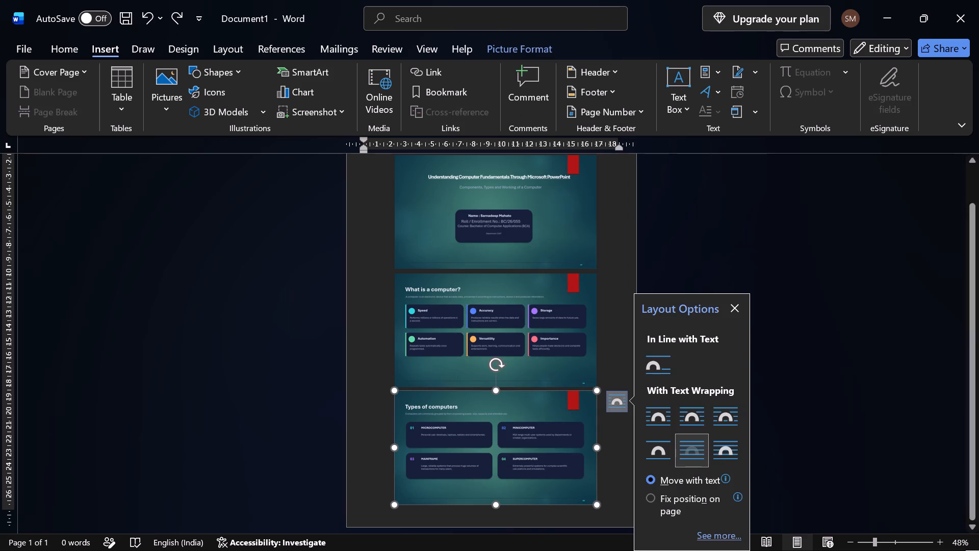
click(698, 427)
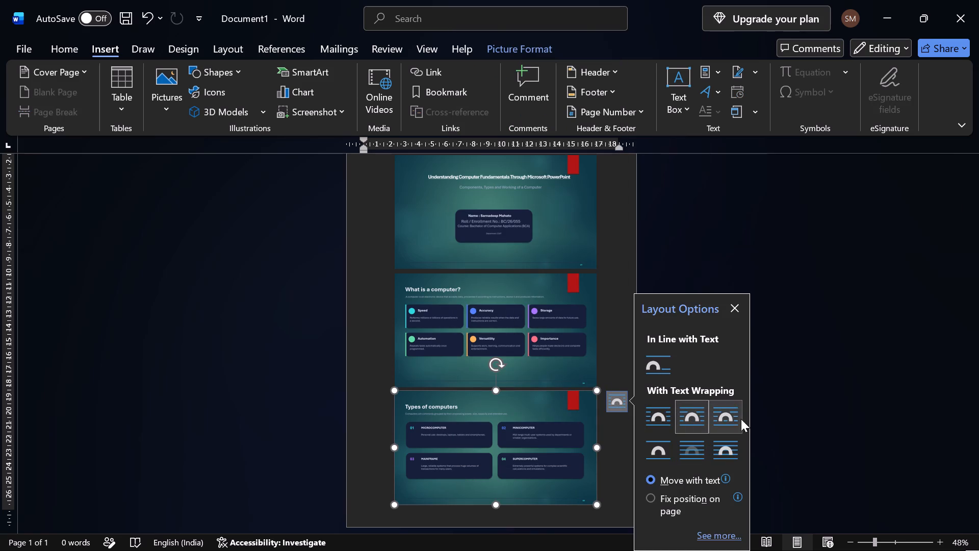
Set the text wrapping of the "What is a computer?" picture and the title-slide picture to Tight.
click(511, 360)
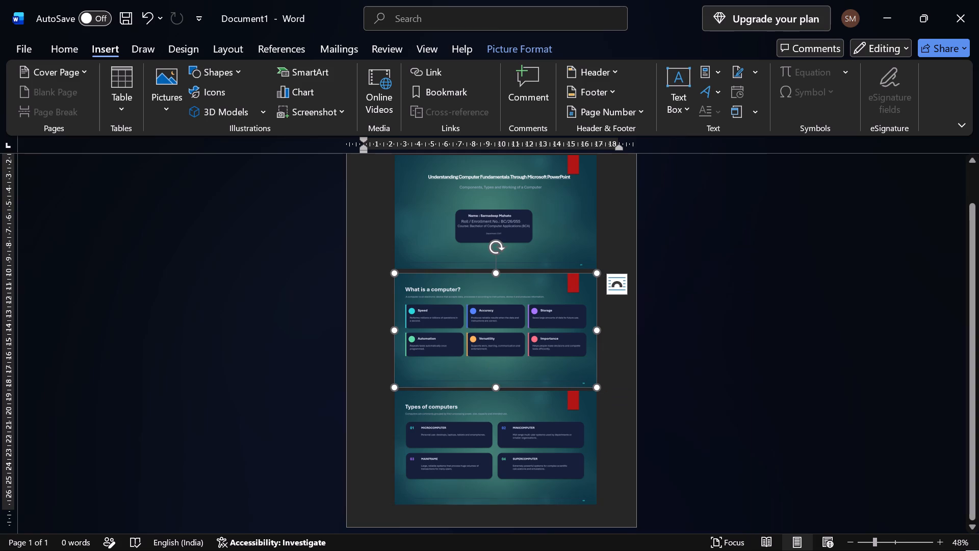
click(621, 285)
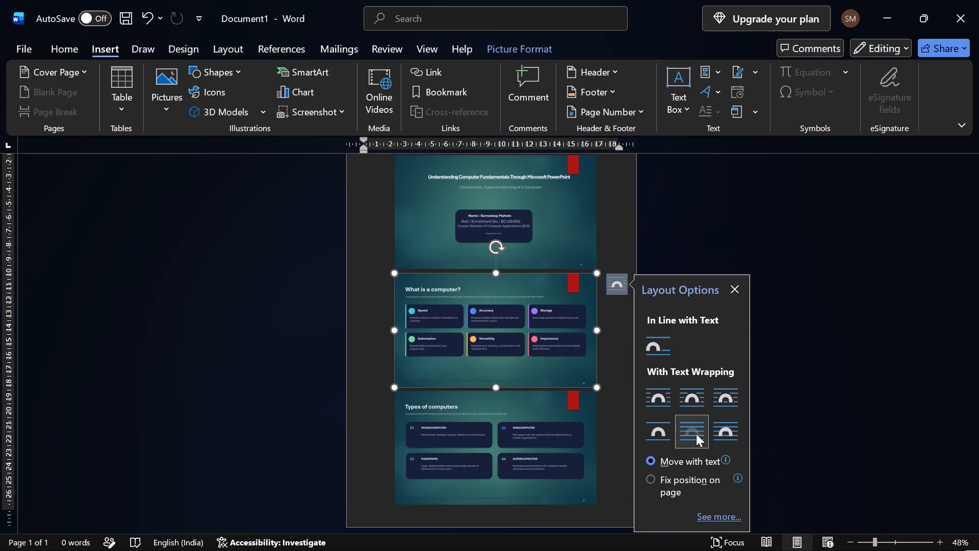
click(685, 402)
click(471, 227)
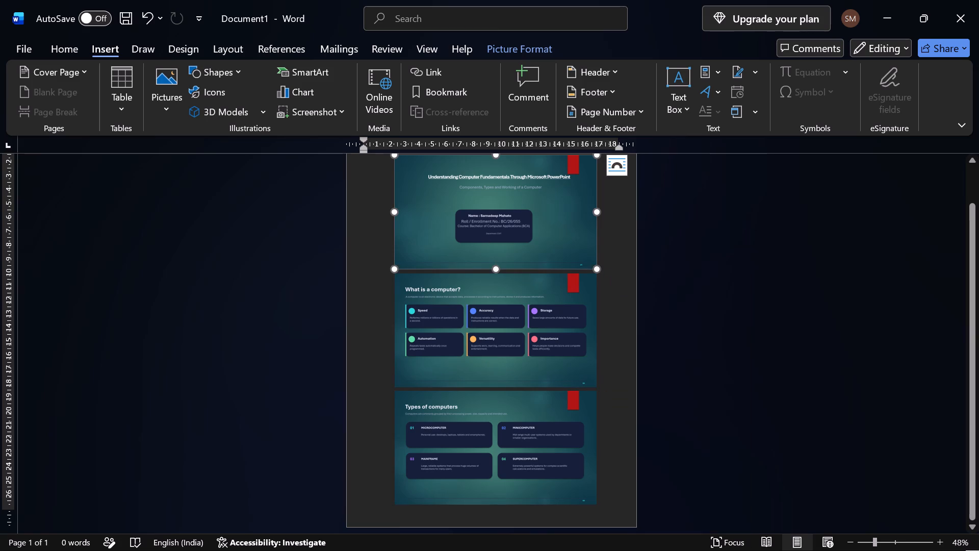
click(619, 167)
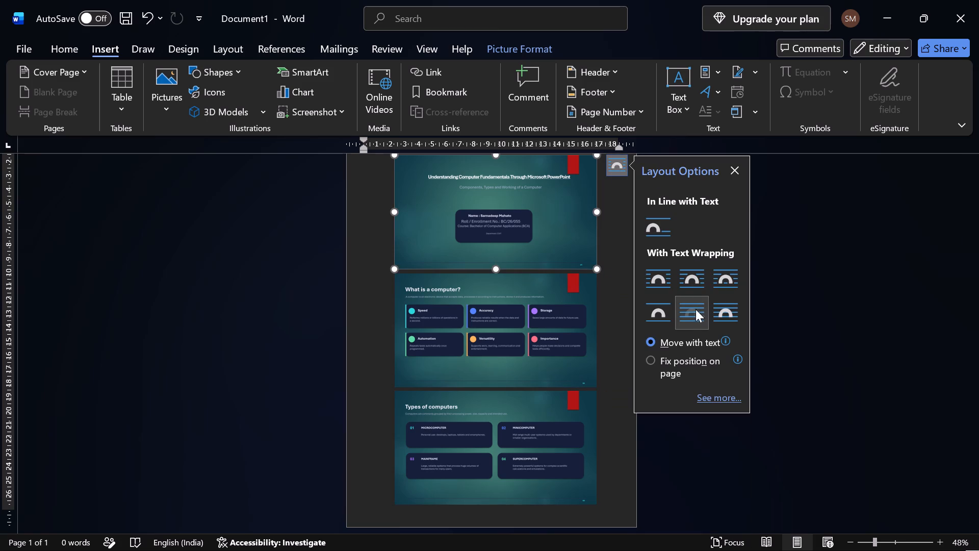
click(685, 277)
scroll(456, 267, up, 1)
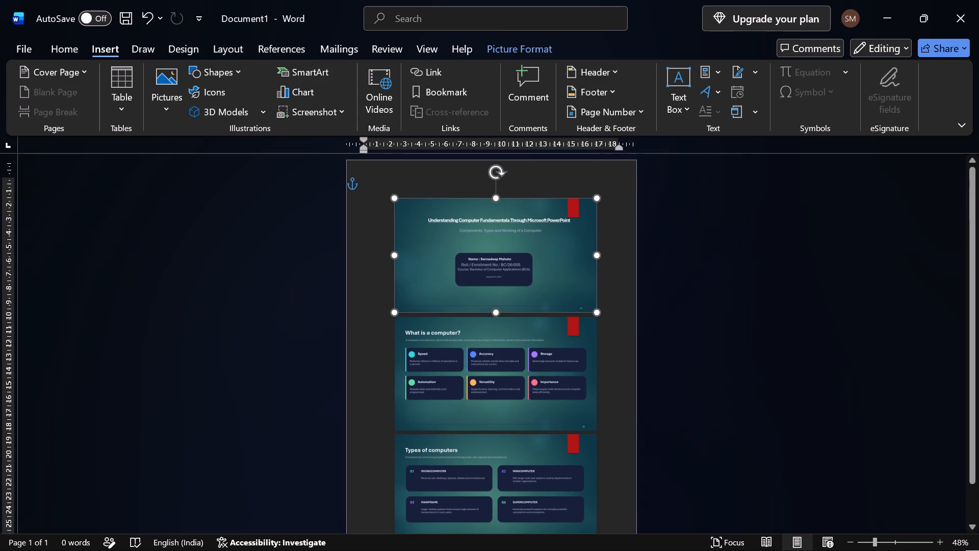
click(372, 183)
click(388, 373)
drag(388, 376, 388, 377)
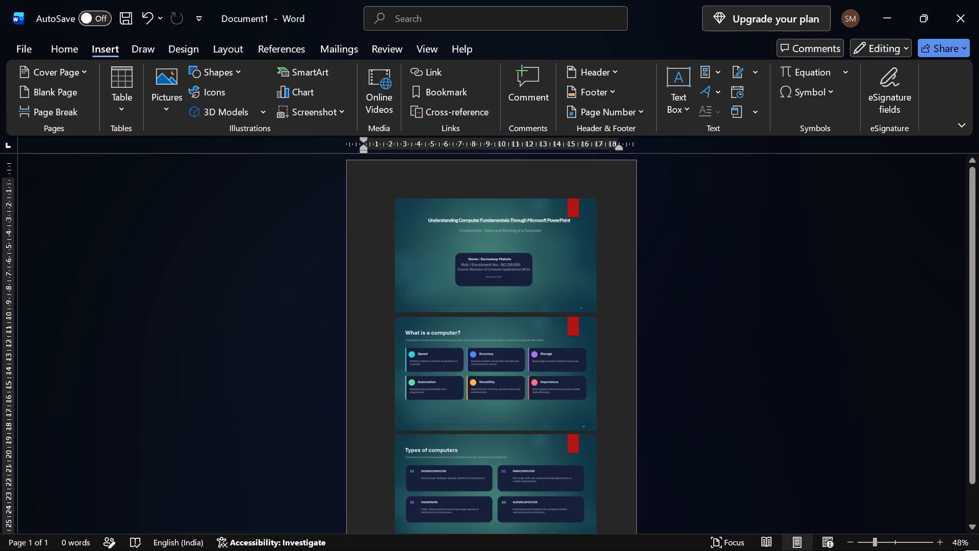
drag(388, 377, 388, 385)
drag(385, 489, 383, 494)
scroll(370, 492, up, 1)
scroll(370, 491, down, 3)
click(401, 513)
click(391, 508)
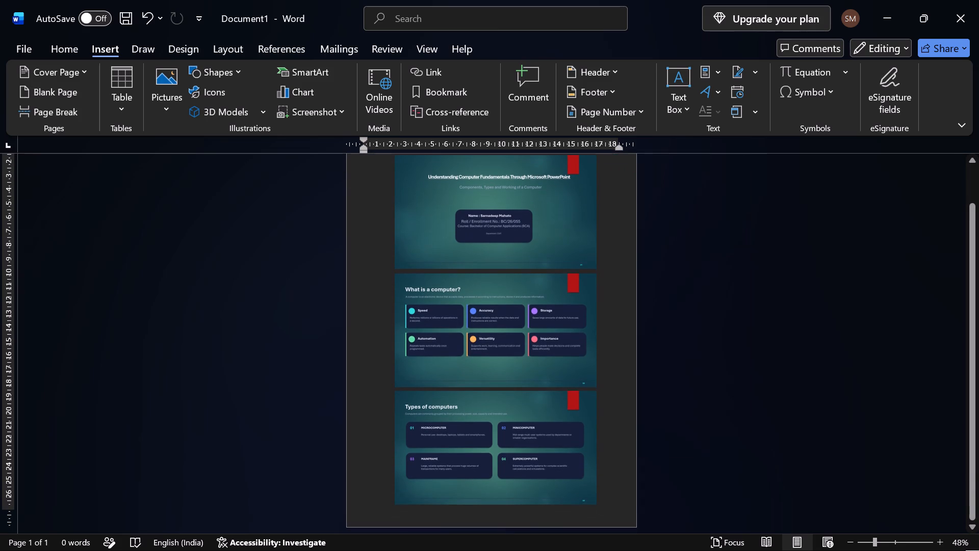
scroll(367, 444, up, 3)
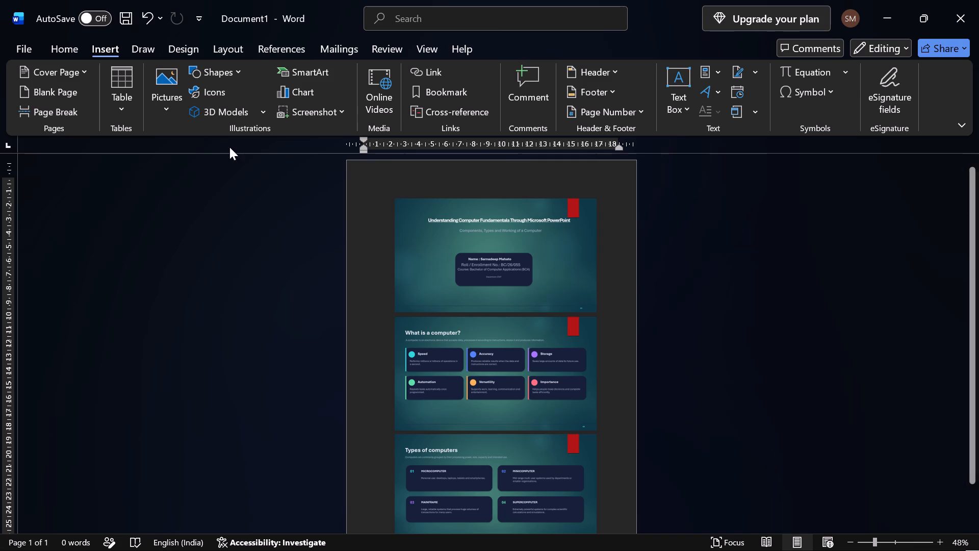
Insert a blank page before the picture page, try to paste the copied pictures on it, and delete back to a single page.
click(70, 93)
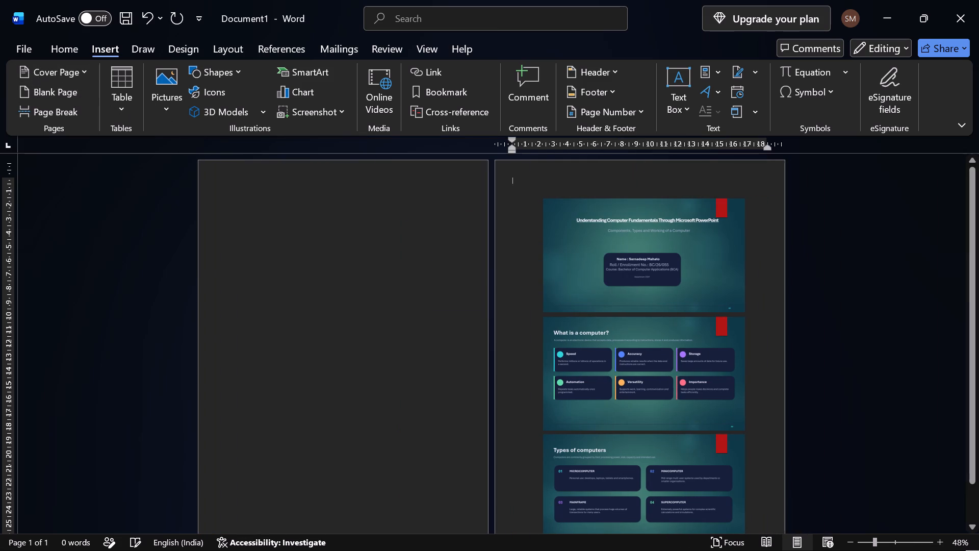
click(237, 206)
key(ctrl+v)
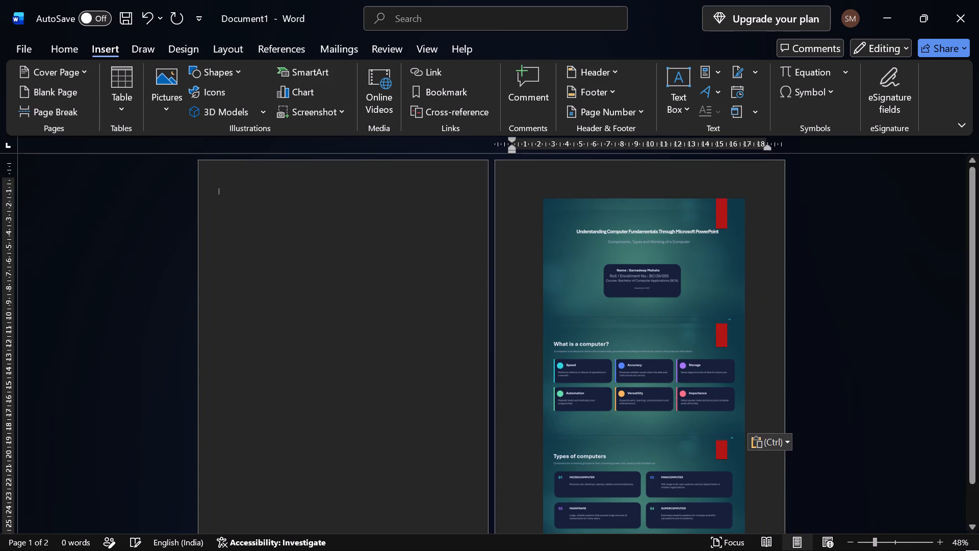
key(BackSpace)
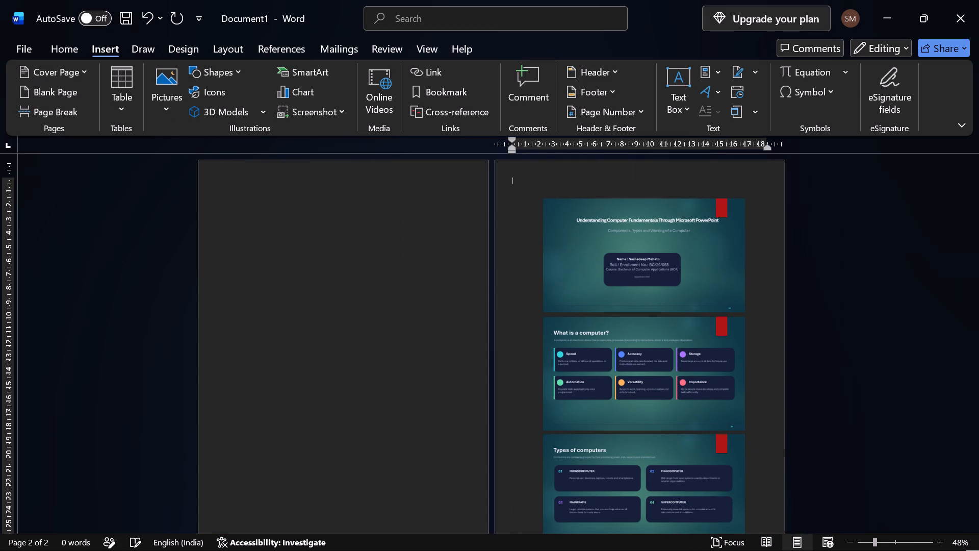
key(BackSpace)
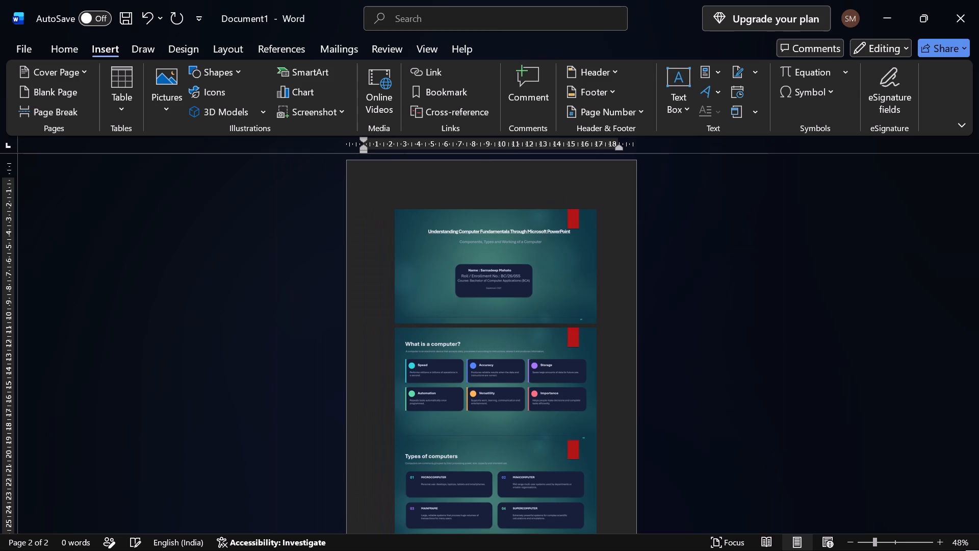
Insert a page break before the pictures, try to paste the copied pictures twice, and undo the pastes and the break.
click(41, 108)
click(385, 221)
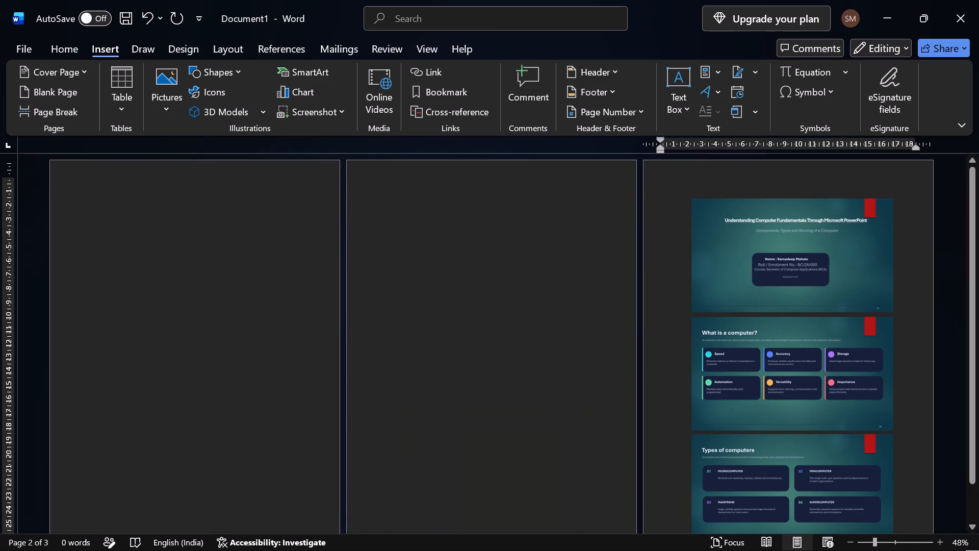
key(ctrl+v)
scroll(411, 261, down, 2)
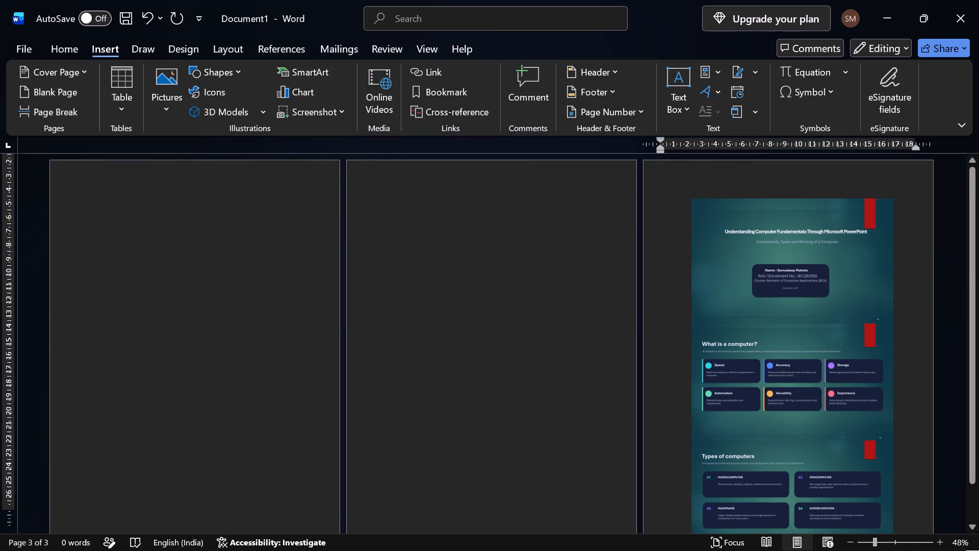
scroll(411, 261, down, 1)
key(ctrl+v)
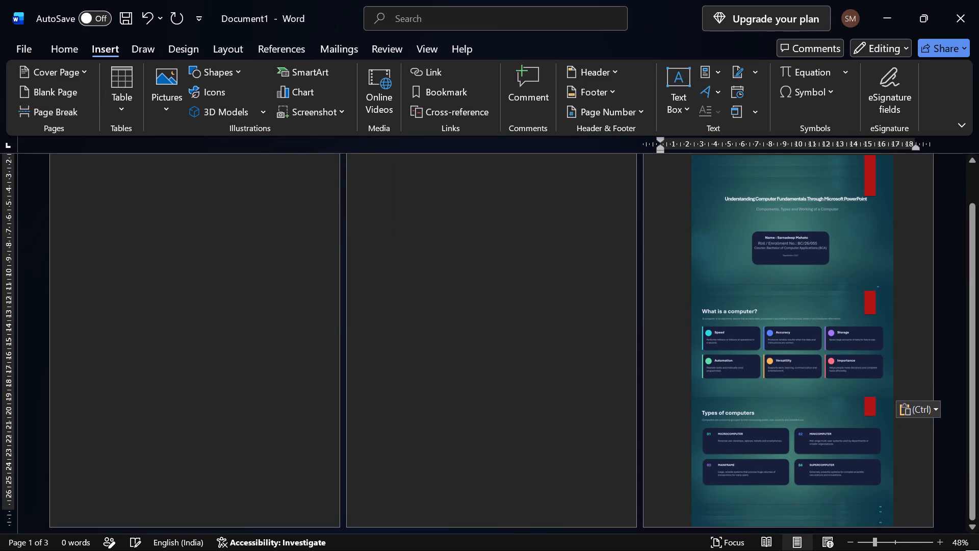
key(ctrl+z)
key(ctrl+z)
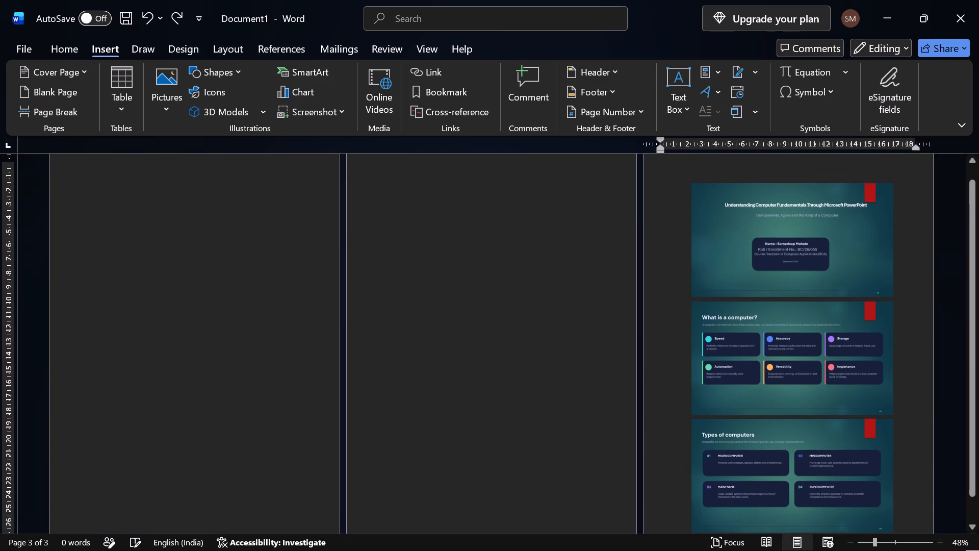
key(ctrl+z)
Insert a blank page ahead of the three slide pictures.
click(54, 93)
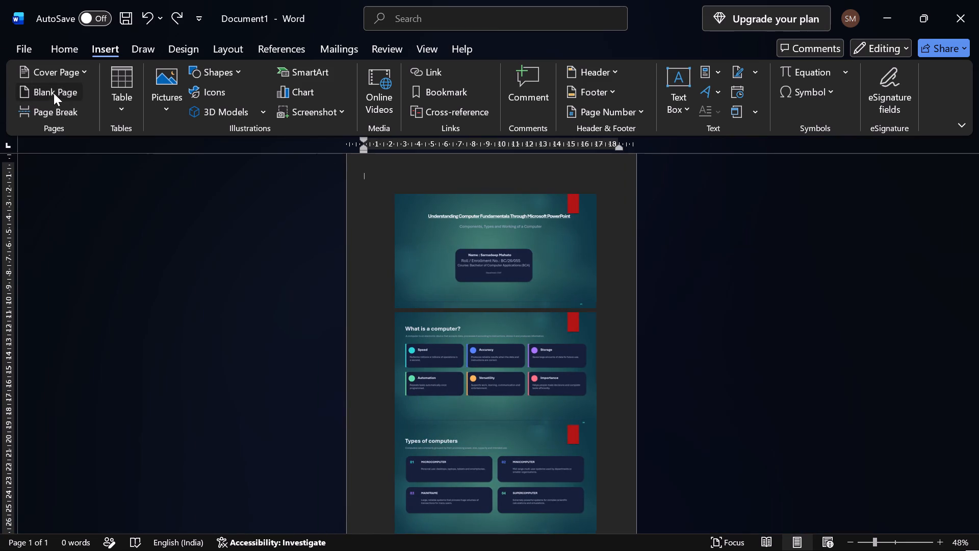
click(470, 230)
scroll(470, 230, down, 3)
scroll(538, 352, up, 3)
Copy the title-slide picture from the third page, paste it, and move the copy to the top of the second page.
click(801, 263)
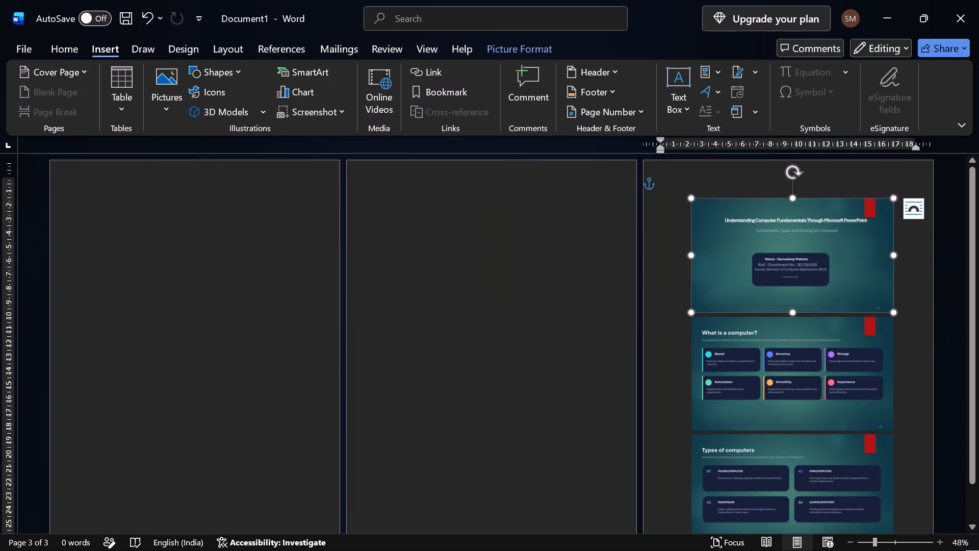
key(ctrl+c)
click(427, 233)
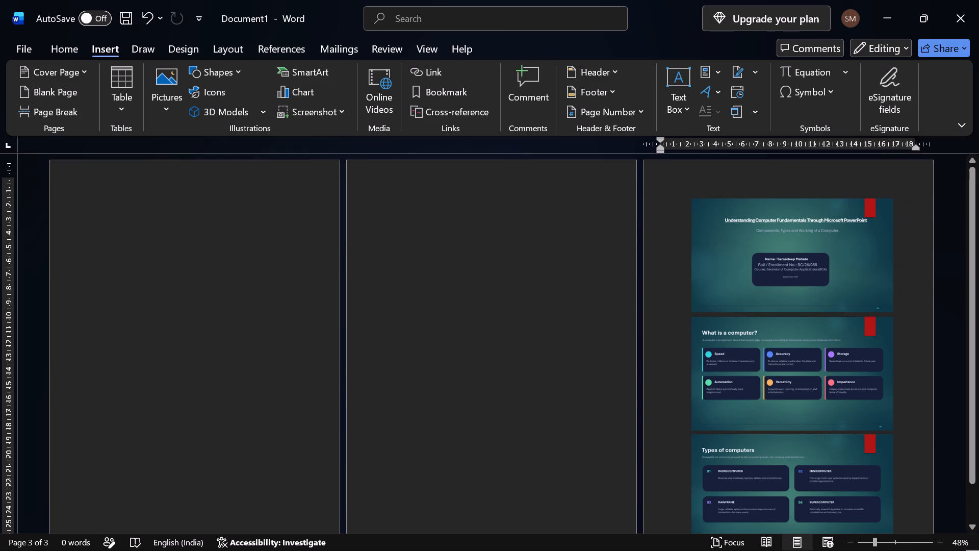
key(ctrl+v)
drag(814, 261, 509, 263)
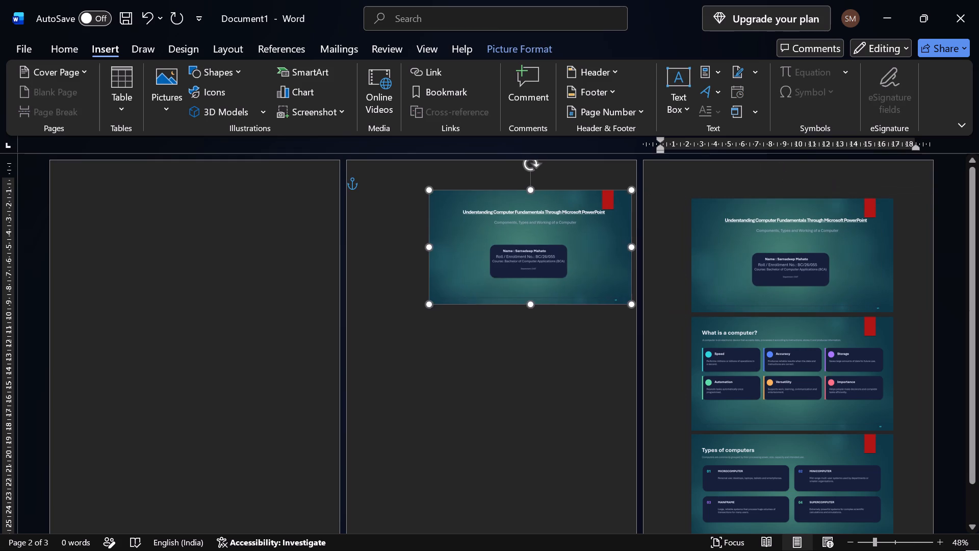
drag(509, 263, 466, 261)
Enlarge the copied title-slide picture slightly on the second page and move it down a little.
drag(587, 301, 594, 312)
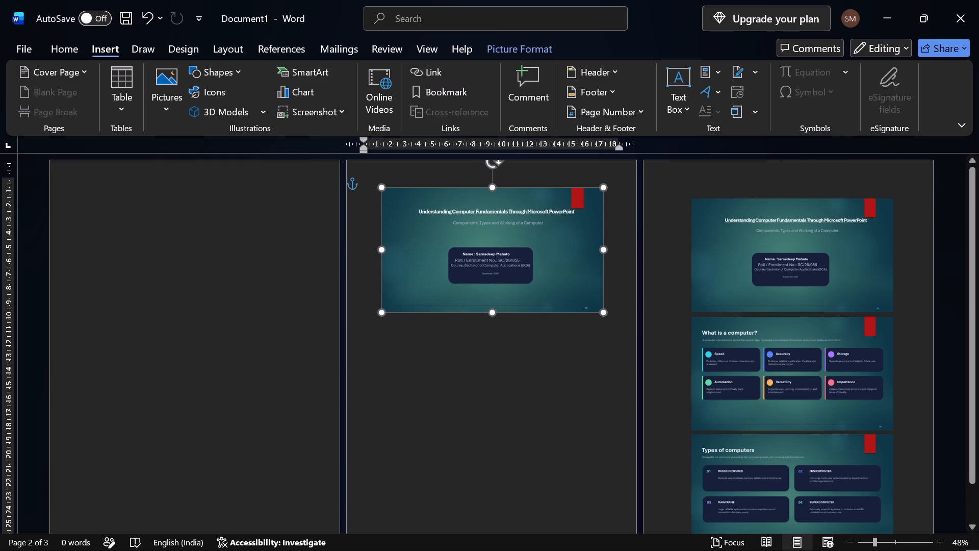
drag(594, 312, 594, 313)
drag(551, 272, 550, 276)
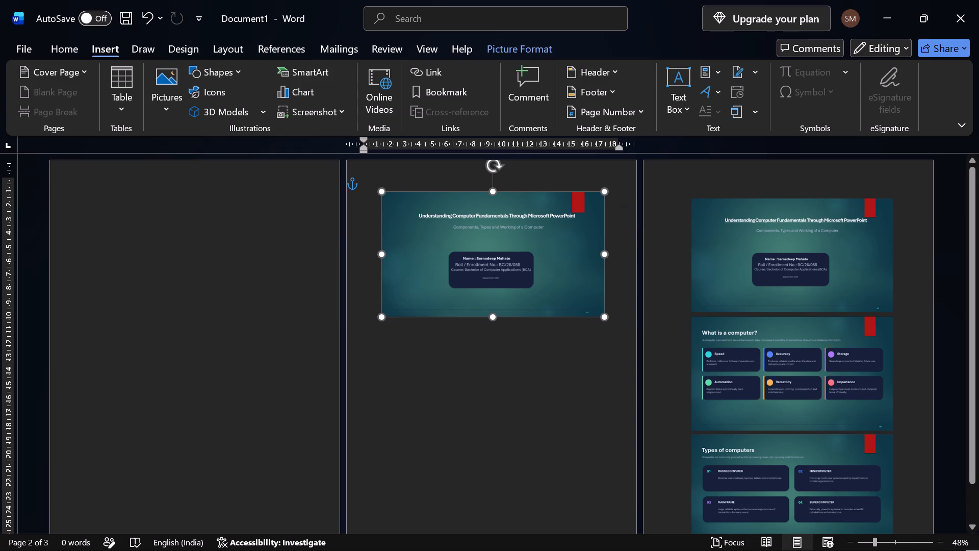
drag(550, 276, 550, 277)
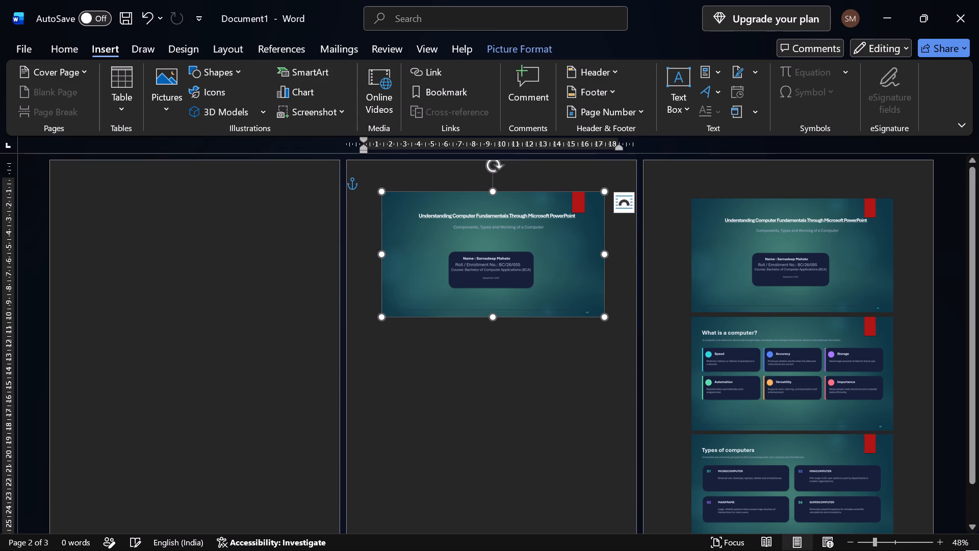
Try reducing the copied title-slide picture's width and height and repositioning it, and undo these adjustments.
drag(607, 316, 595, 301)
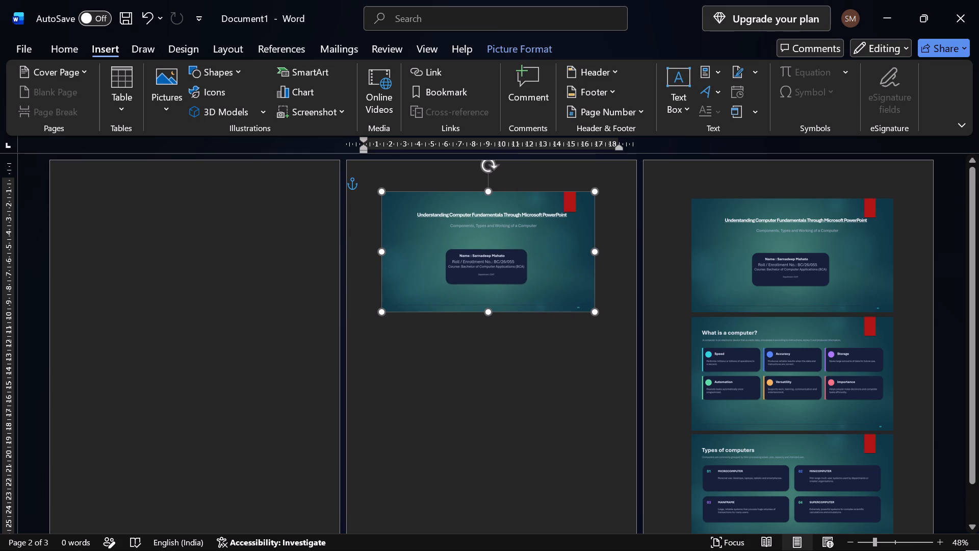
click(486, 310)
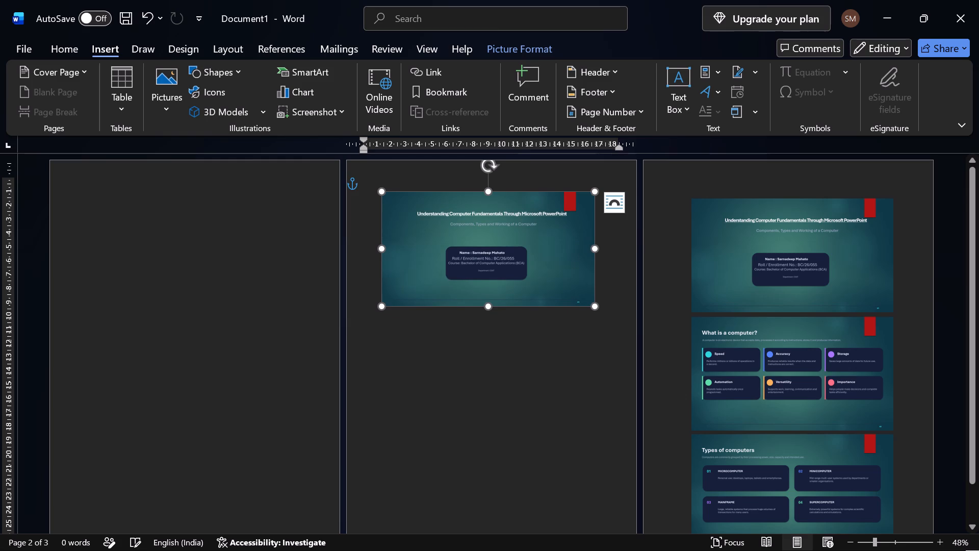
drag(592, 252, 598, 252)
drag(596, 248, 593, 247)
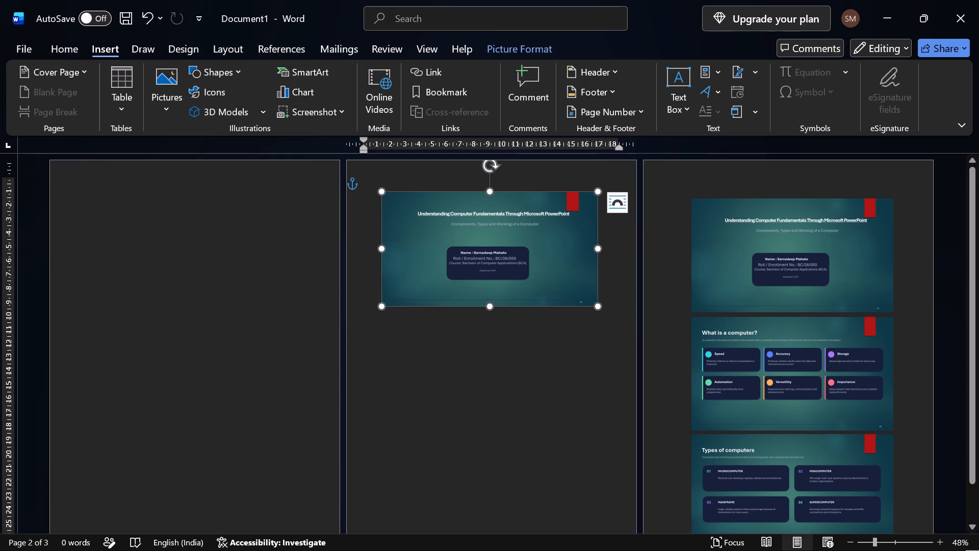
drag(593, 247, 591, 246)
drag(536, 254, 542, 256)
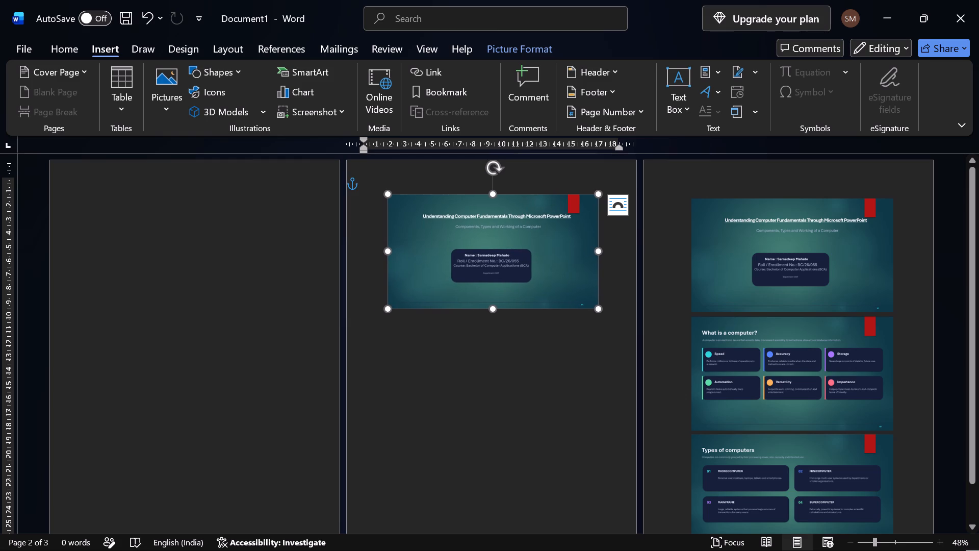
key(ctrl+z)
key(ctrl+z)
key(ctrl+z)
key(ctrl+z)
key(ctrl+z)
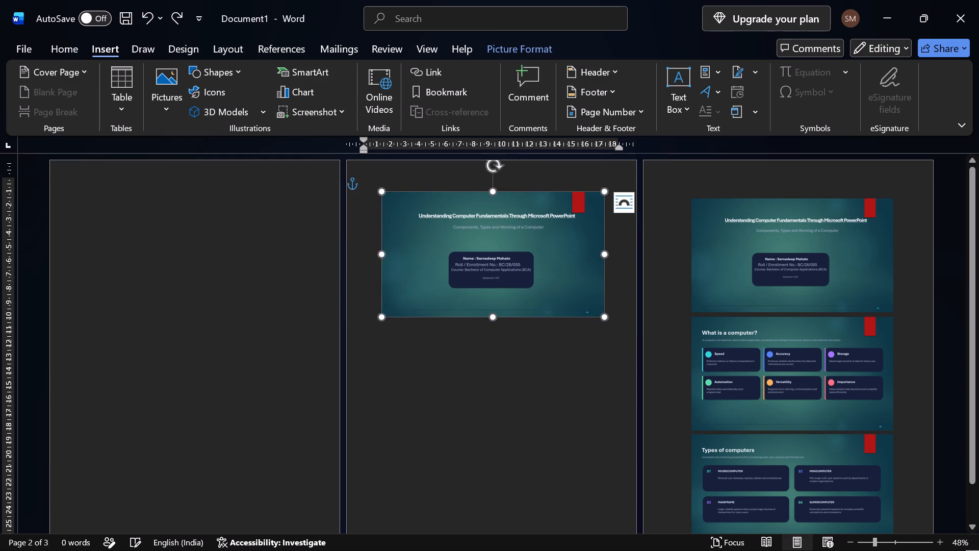
Undo the added title-slide picture copy and the inserted blank page, going back to the single page of three pictures.
key(ctrl+z)
key(ctrl+z)
key(ctrl+z)
key(ctrl+z)
key(ctrl+z)
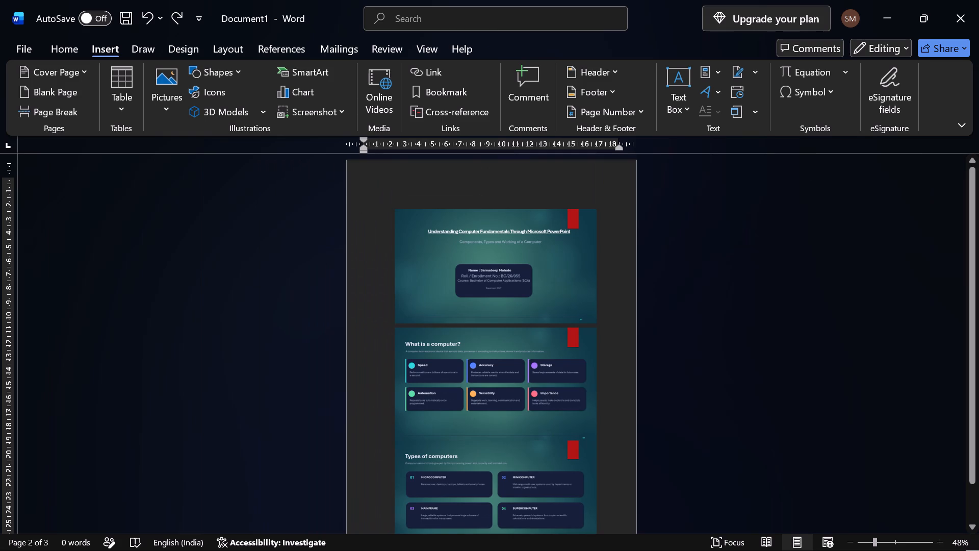
Delete the frontmost title-slide picture at the top of the first page.
click(475, 267)
key(ctrl+c)
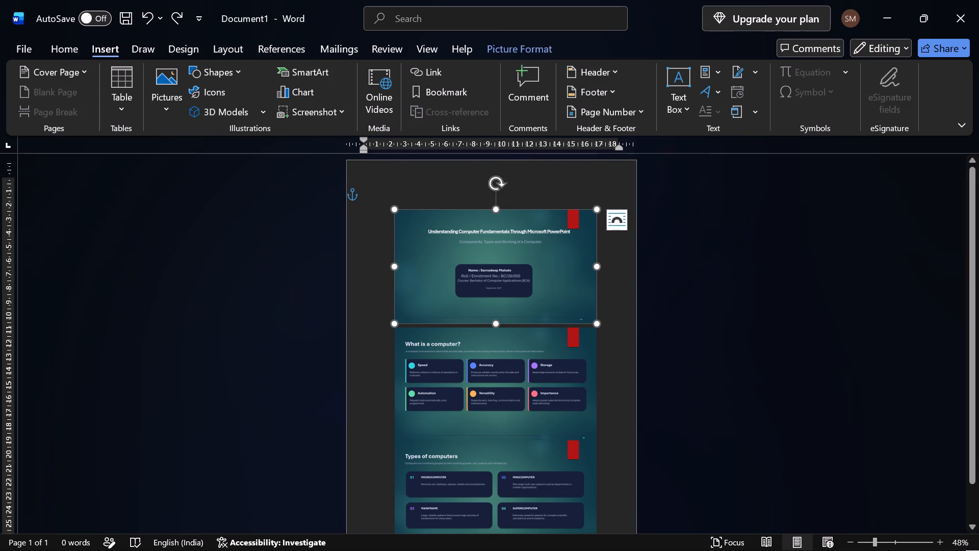
key(BackSpace)
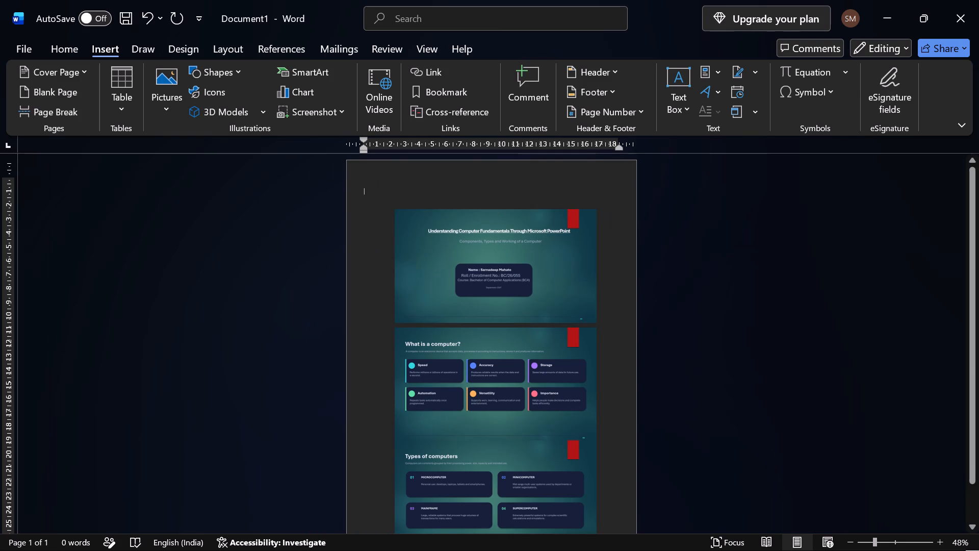
Add empty paragraphs at the start of the document to extend it to three pages.
key(Return)
key(Return)
key(Return)
key(Return)
key(Return)
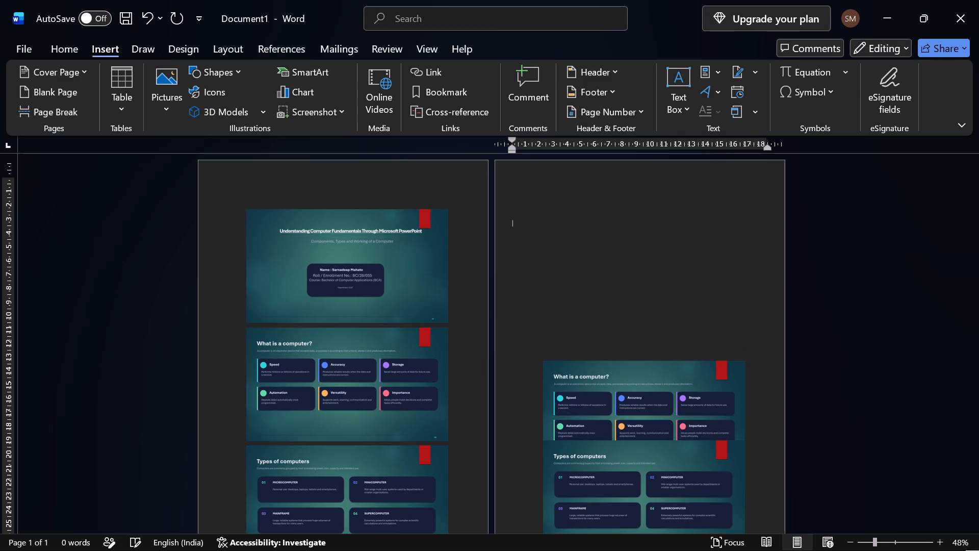
key(Return)
key(Return)
key(Return)
key(Return)
key(Return)
key(Return)
key(Return)
key(Return)
key(Return)
key(Return)
key(Return)
key(Return)
key(Return)
key(Return)
key(Return)
key(Return)
key(Return)
key(Return)
key(Return)
key(Return)
key(Return)
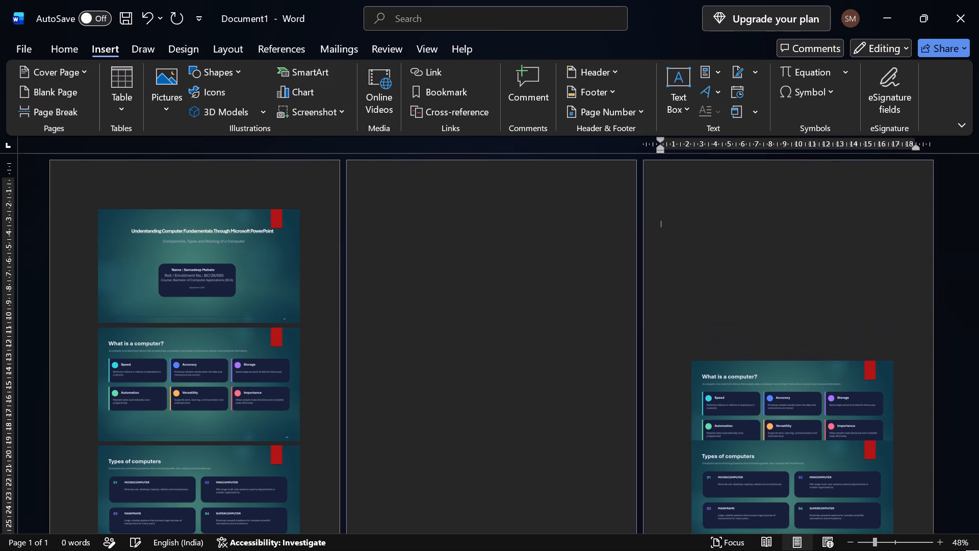
Delete the "What is a computer?" and "Types of computers" pictures from the third page.
click(797, 407)
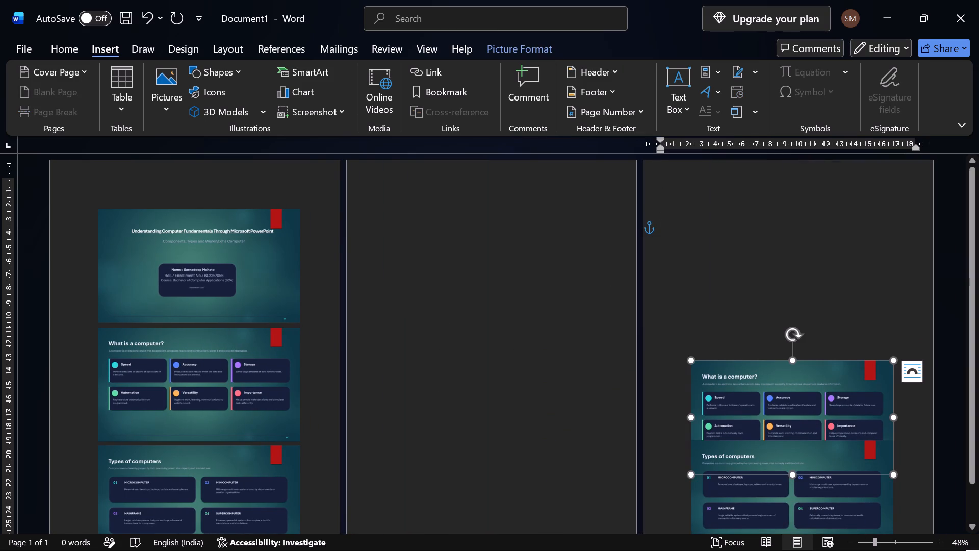
key(BackSpace)
click(811, 481)
key(BackSpace)
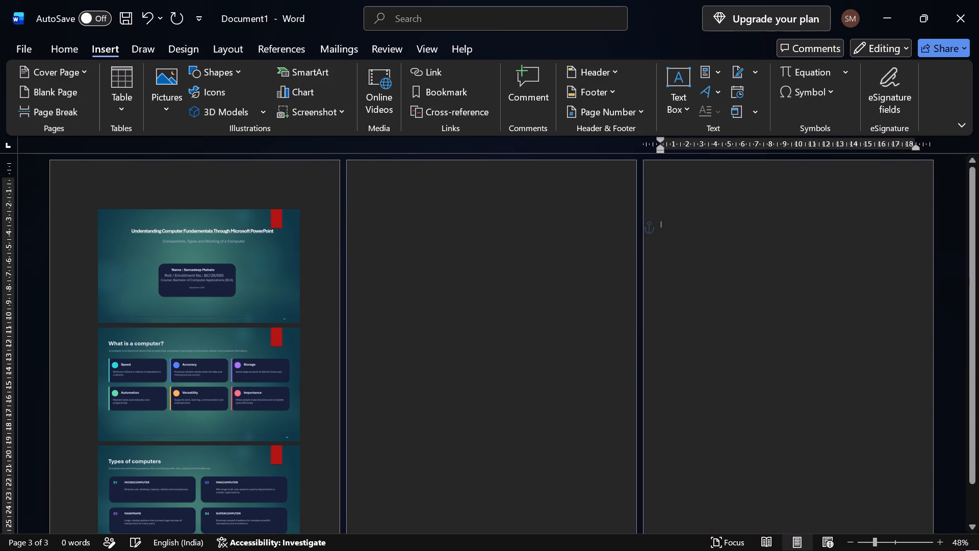
Copy the "Types of computers" picture from the first page, paste it on the second page and centre it near the top.
scroll(320, 400, down, 7)
click(216, 449)
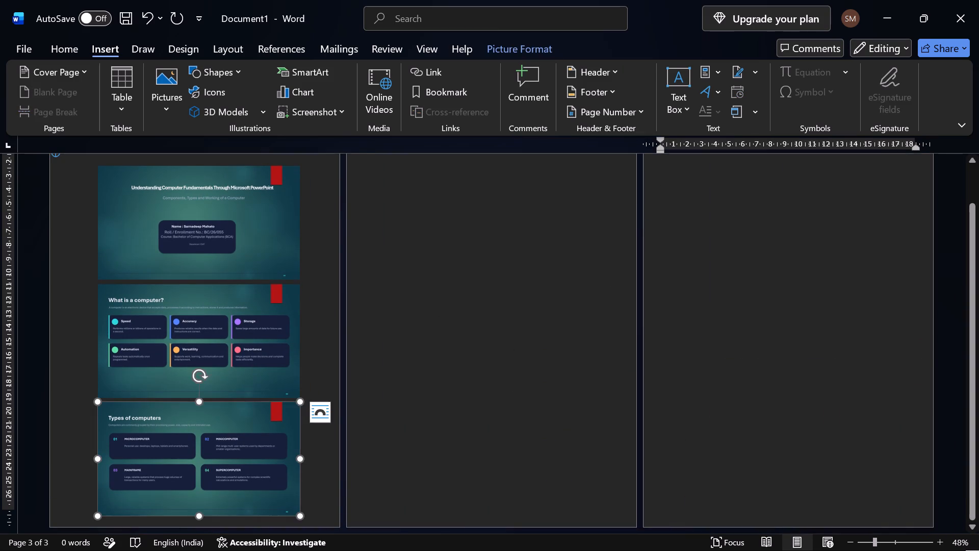
click(382, 218)
click(260, 200)
click(195, 485)
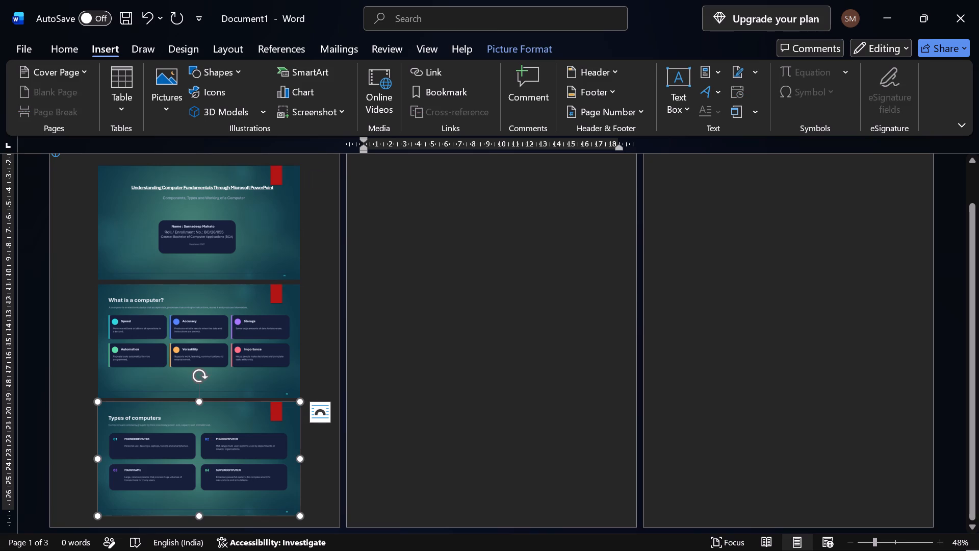
key(ctrl+c)
click(519, 200)
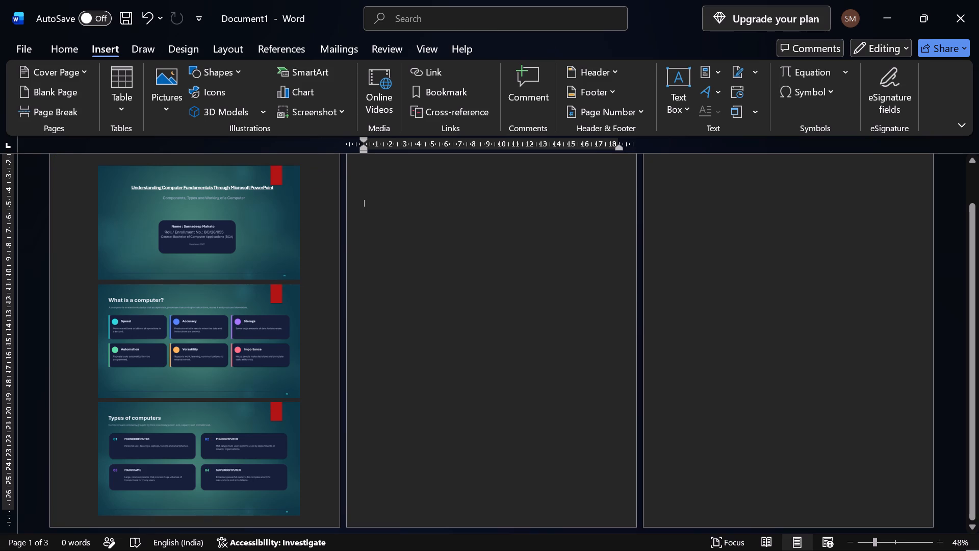
key(ctrl+v)
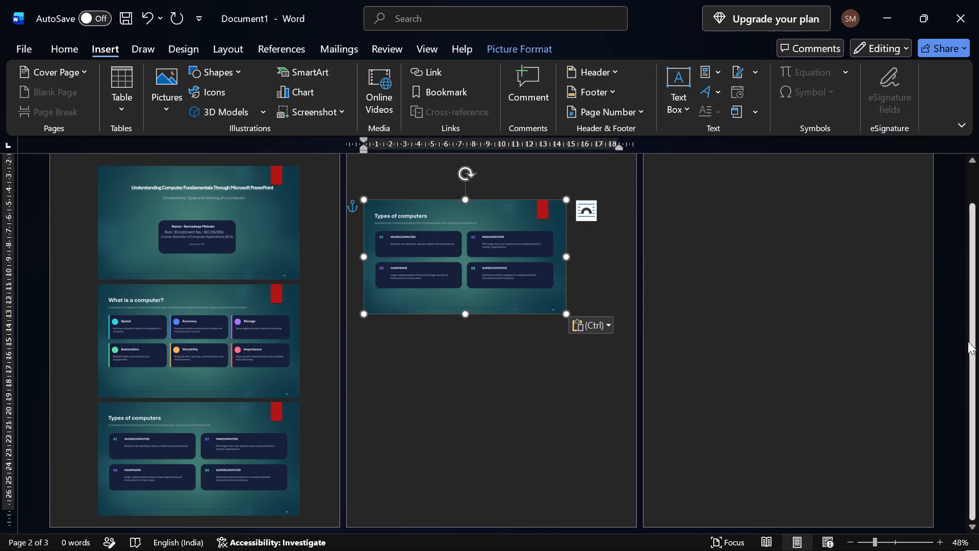
drag(973, 337, 978, 286)
click(499, 348)
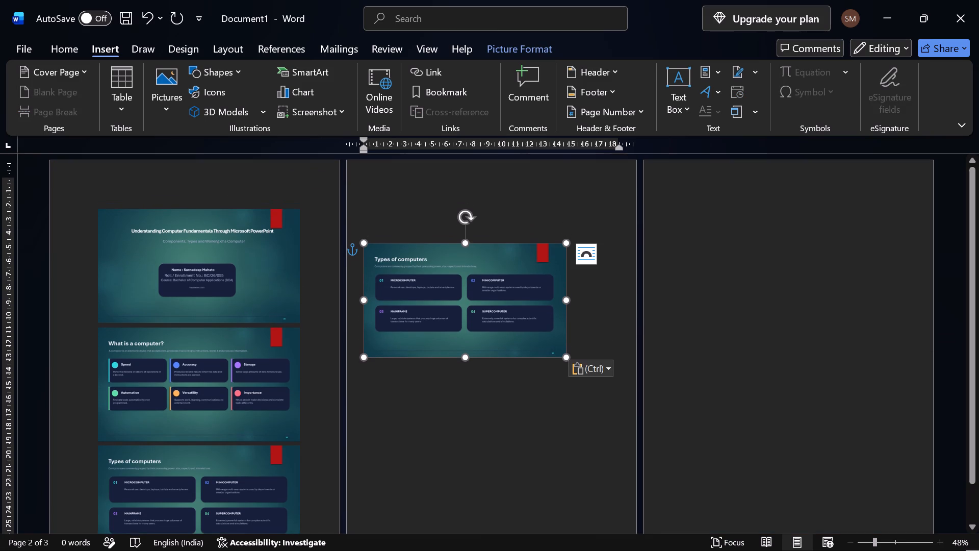
drag(500, 318, 530, 282)
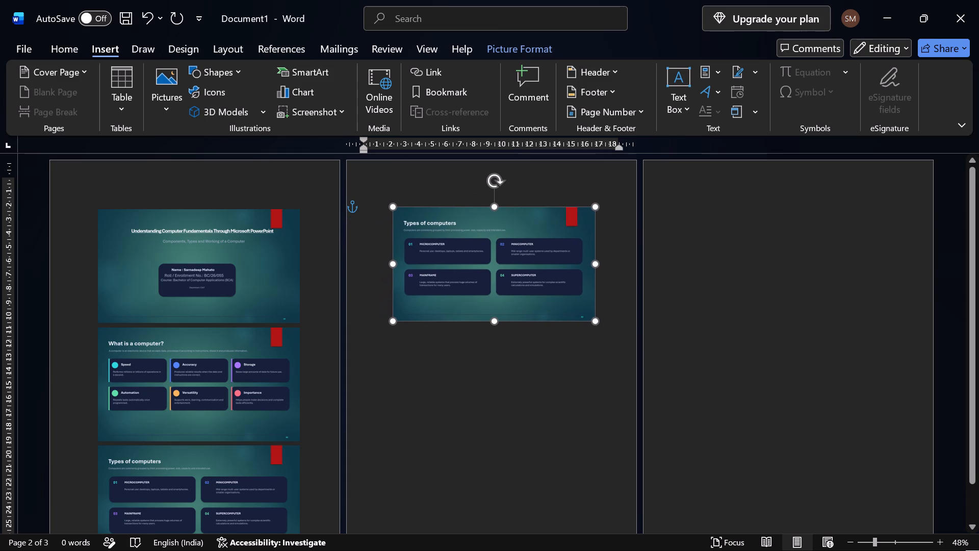
drag(530, 282, 532, 283)
click(451, 416)
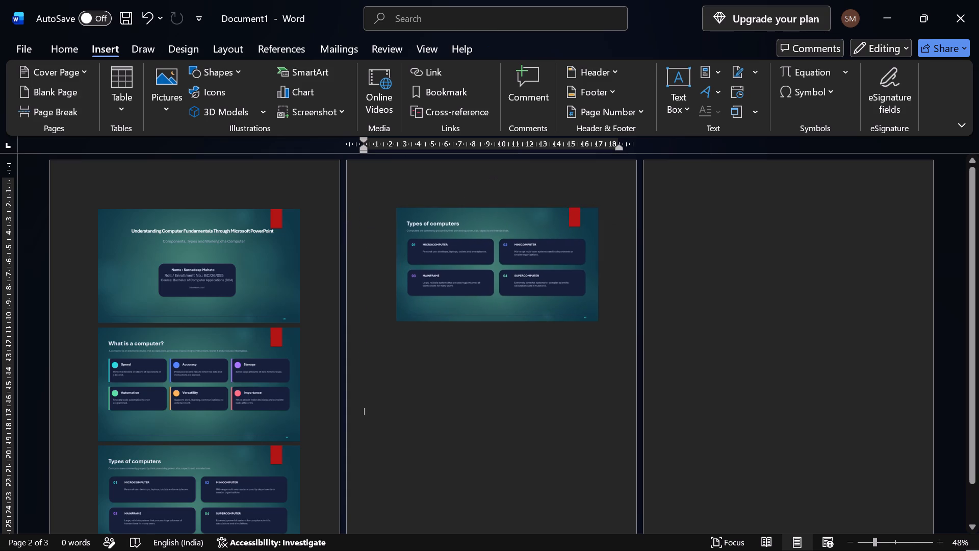
Paste another "Types of computers" copy and align it directly below the top picture on the second page.
click(486, 284)
key(ctrl+v)
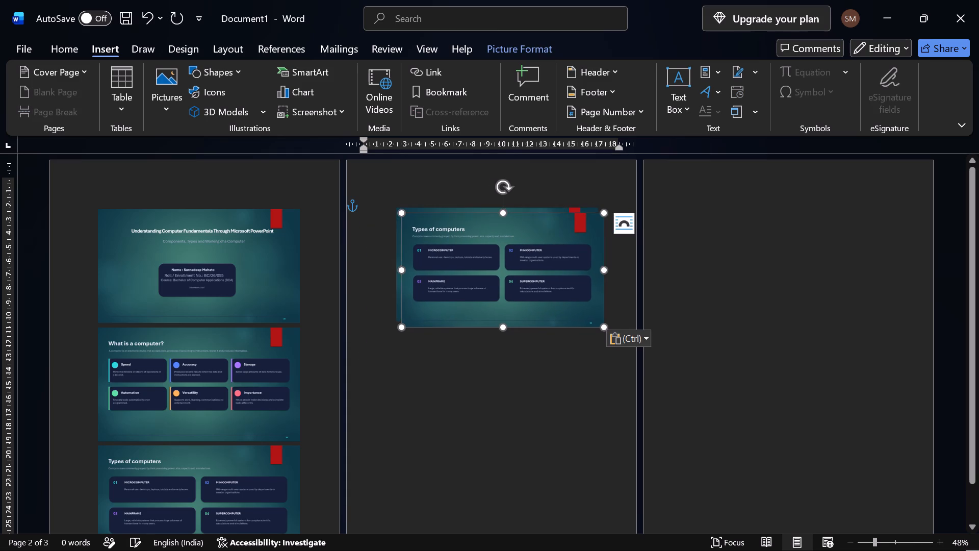
drag(493, 283, 495, 401)
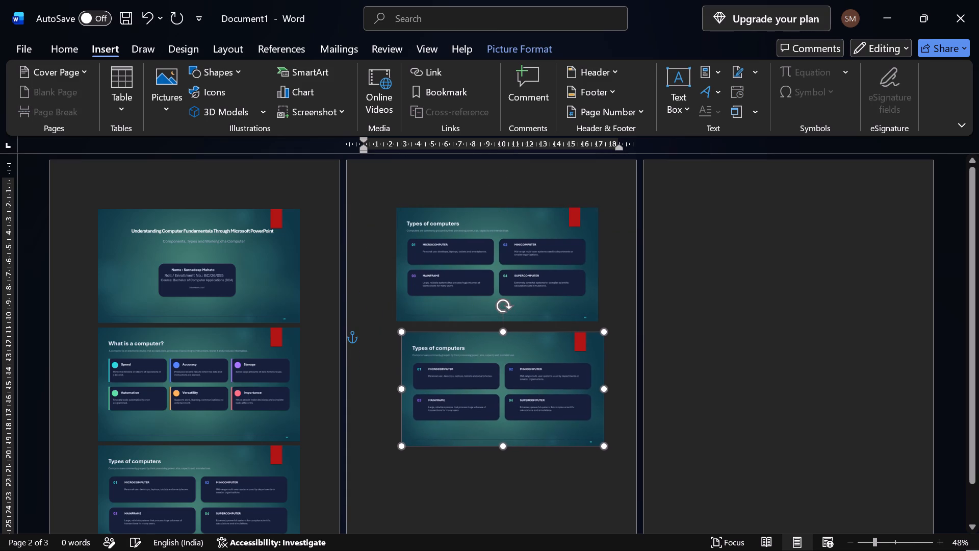
drag(495, 401, 486, 397)
Paste a third "Types of computers" copy and align it at the bottom of the second page's picture column.
click(503, 407)
key(ctrl+v)
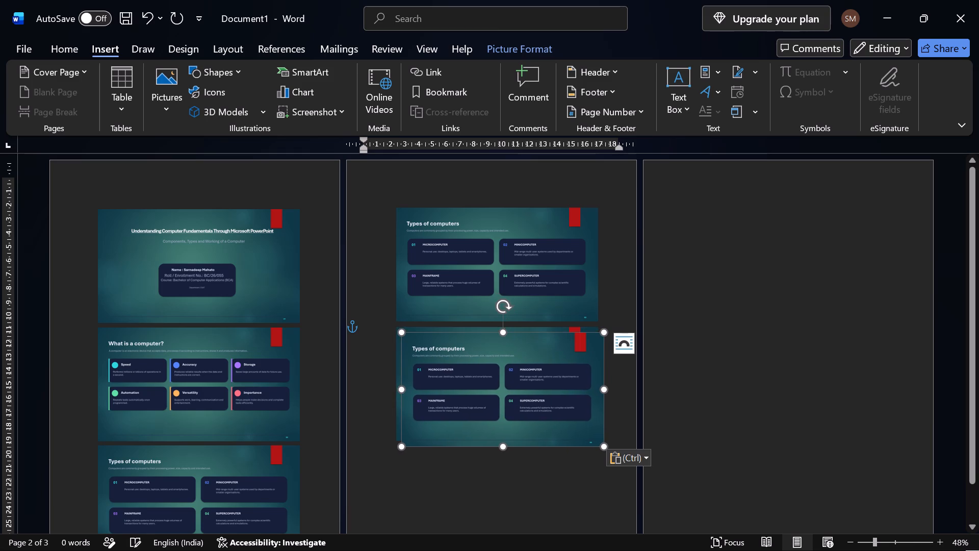
drag(504, 404, 502, 508)
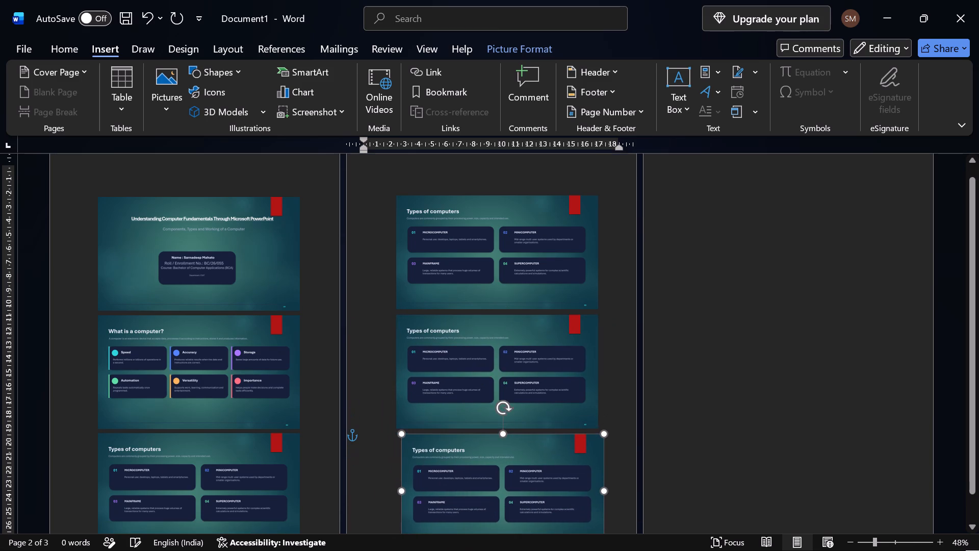
drag(502, 508, 503, 509)
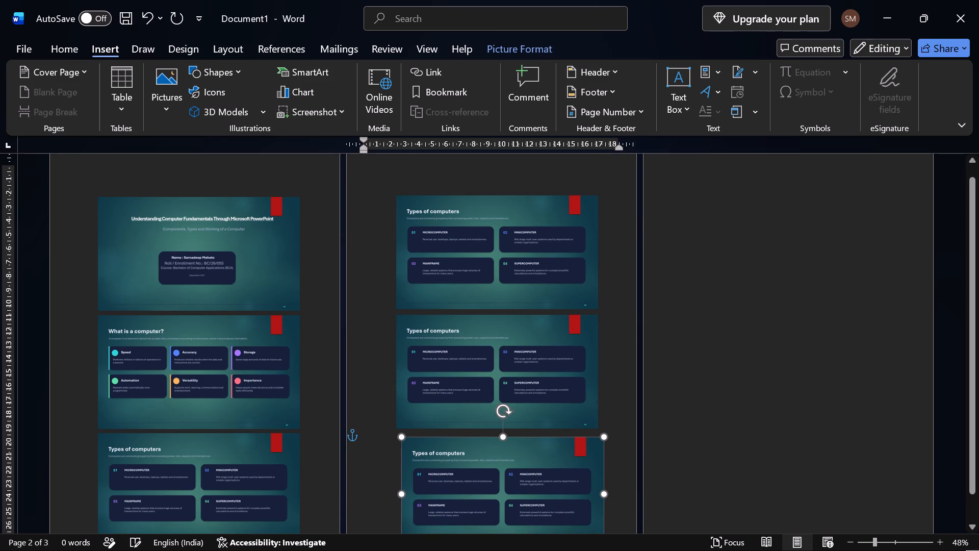
drag(503, 509, 499, 508)
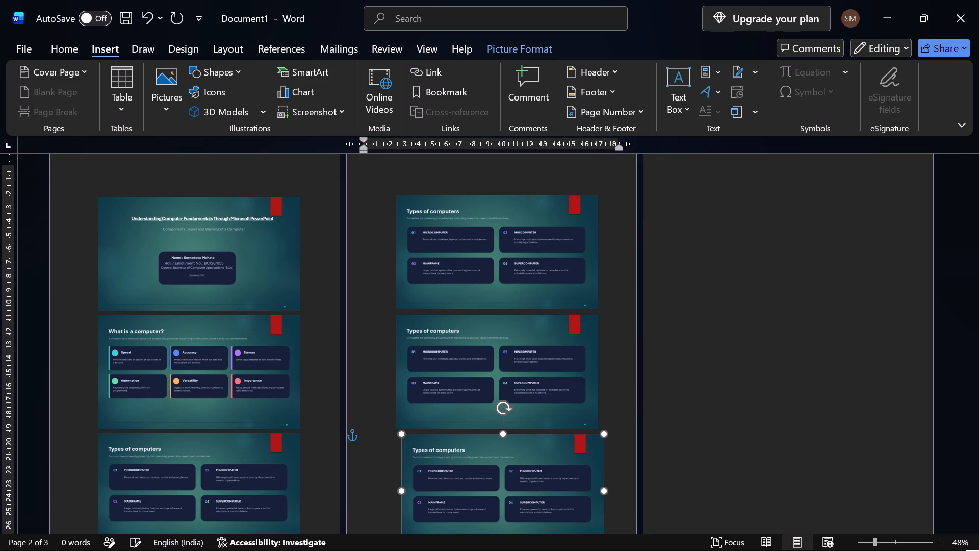
drag(499, 508, 503, 508)
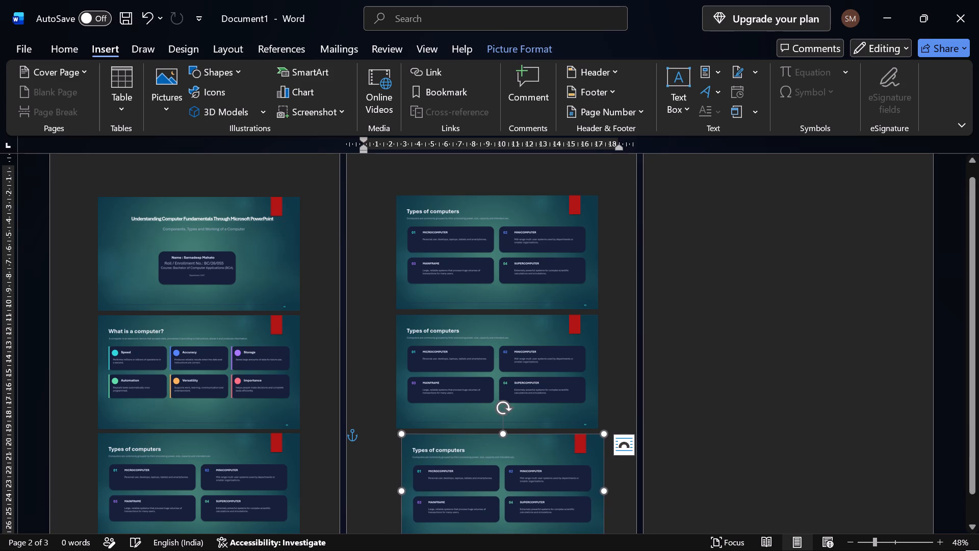
click(727, 362)
scroll(605, 393, down, 2)
click(492, 463)
drag(524, 469, 521, 470)
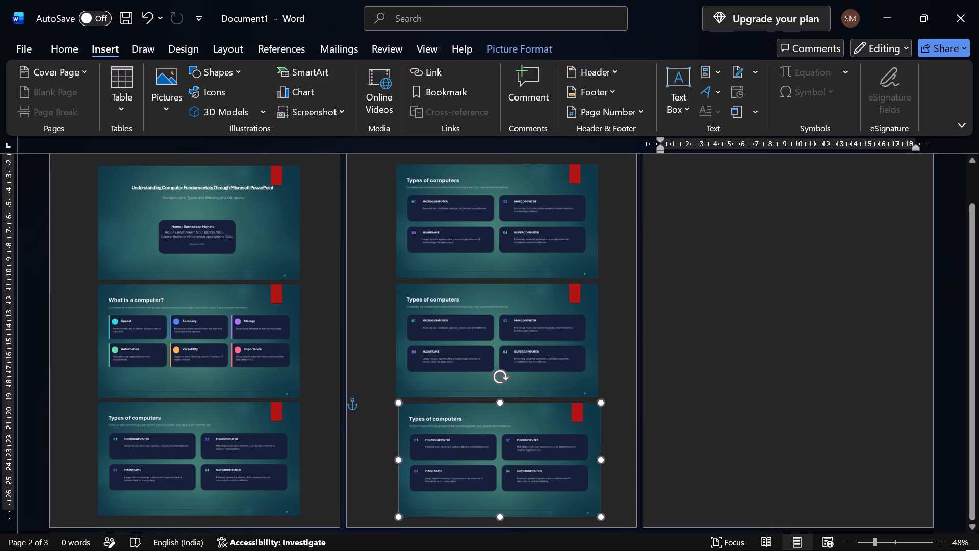
drag(521, 470, 517, 470)
click(654, 412)
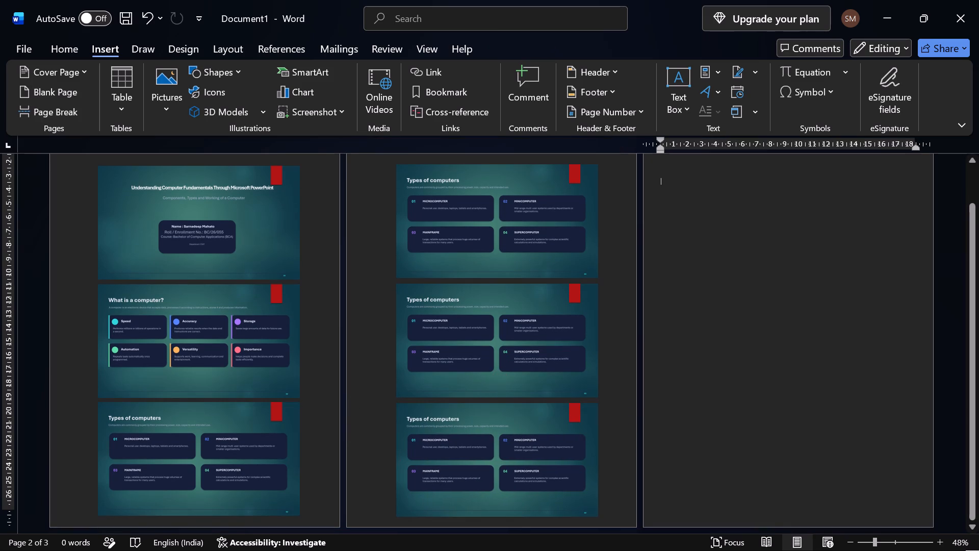
Paste a "Types of computers" copy and move it to the top of the third page, level with the second page's top picture.
scroll(582, 249, up, 1)
click(561, 267)
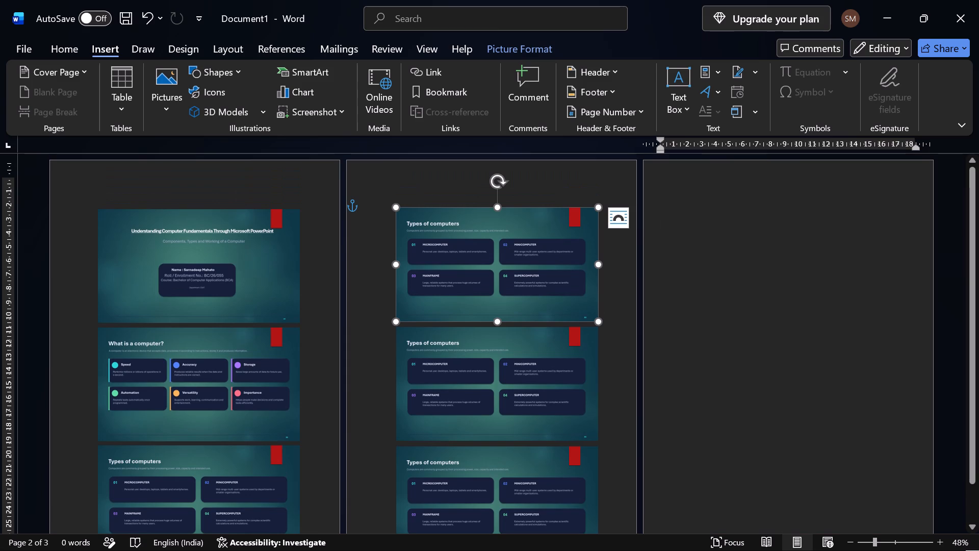
key(ctrl+v)
drag(514, 278, 801, 275)
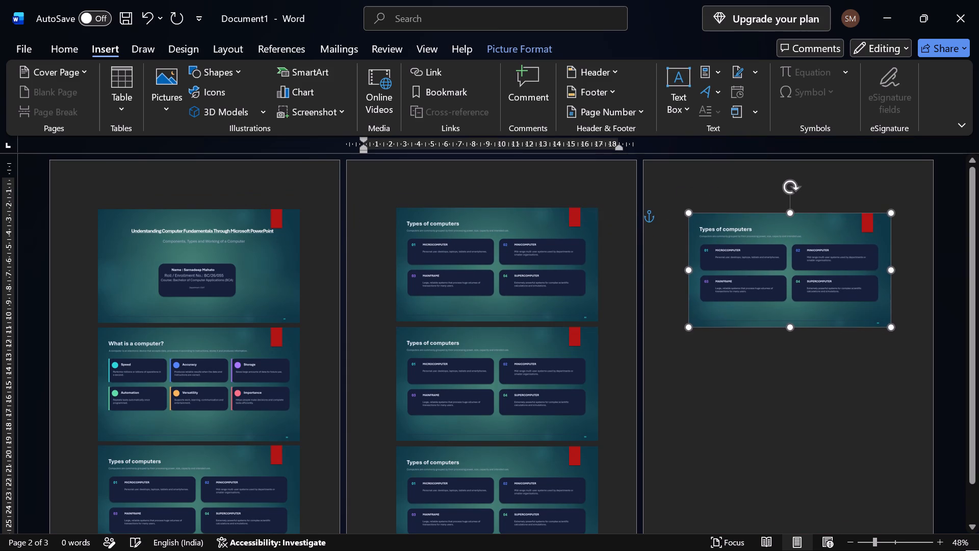
drag(801, 275, 801, 273)
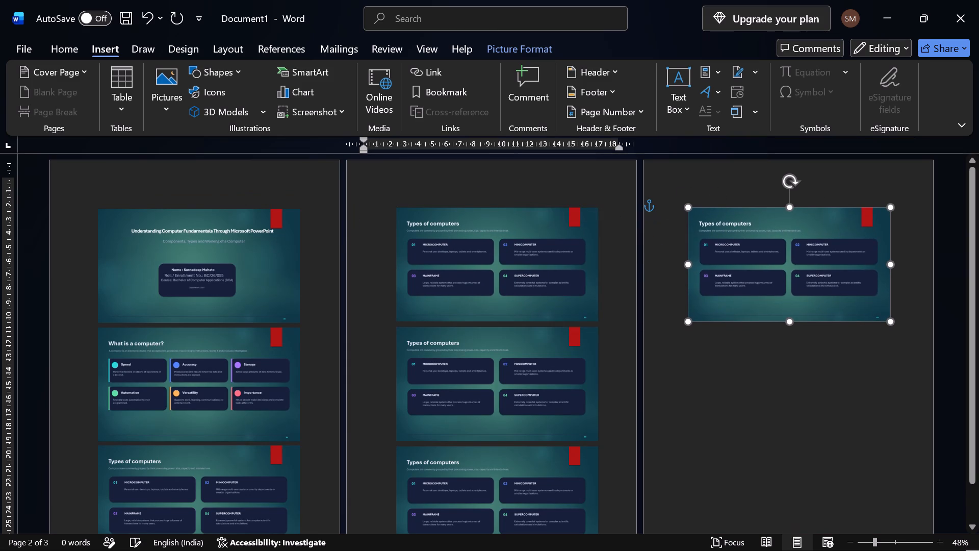
drag(801, 273, 801, 272)
Paste two more "Types of computers" copies and stack them in line below the top picture on the third page.
key(ctrl+v)
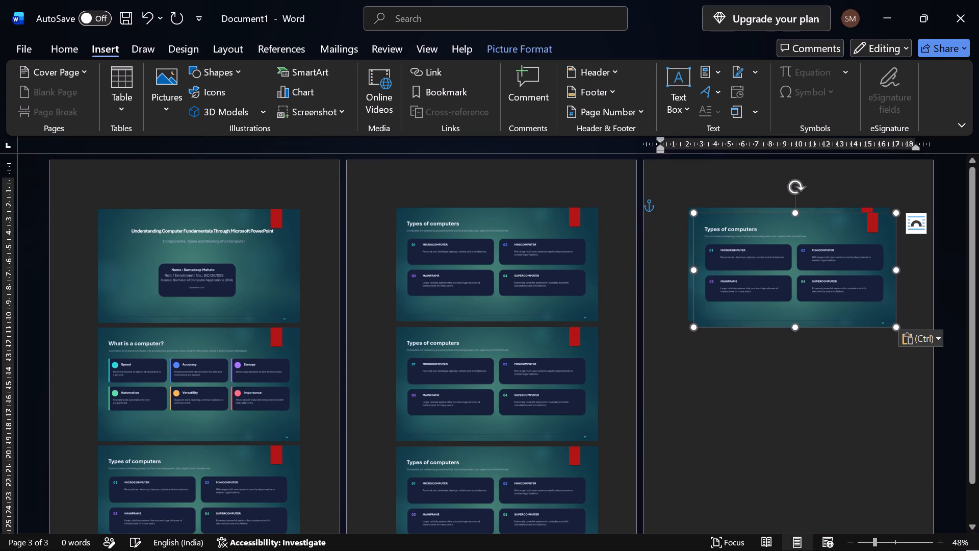
drag(805, 289, 801, 403)
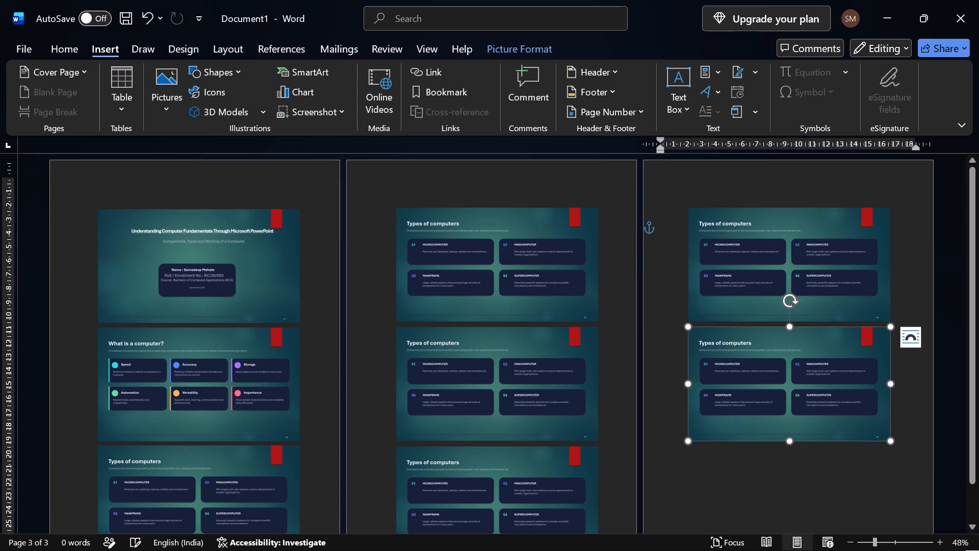
key(ctrl+v)
drag(797, 387, 790, 499)
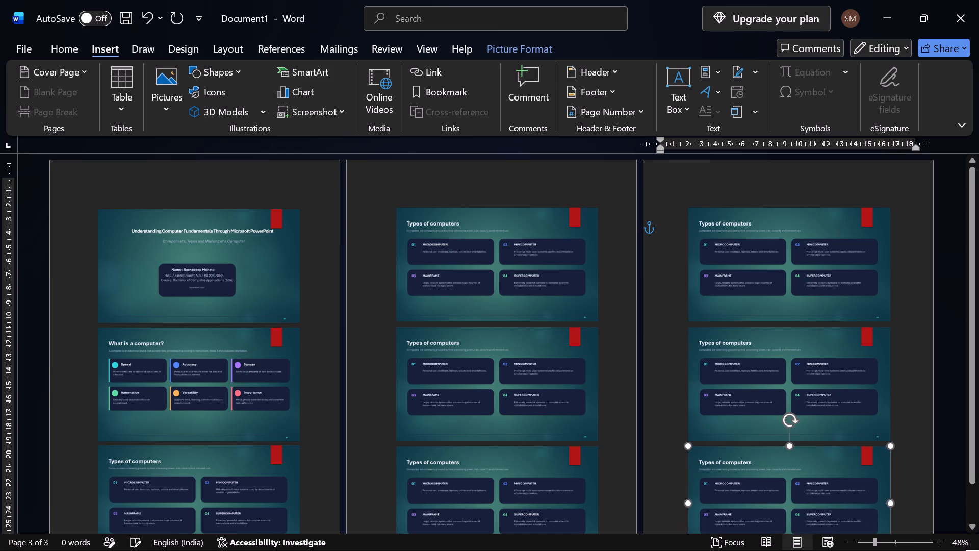
drag(790, 499, 790, 502)
scroll(590, 368, down, 2)
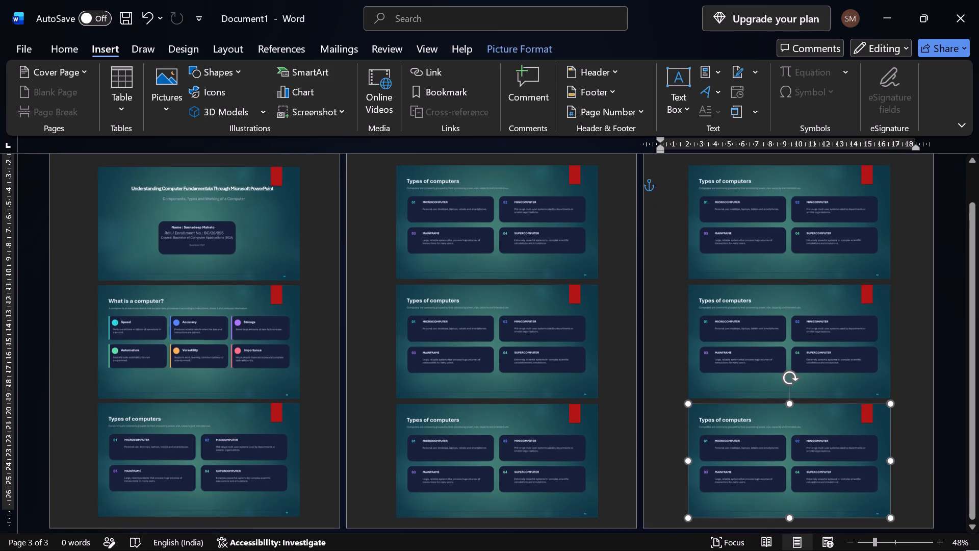
click(488, 262)
right_click(489, 267)
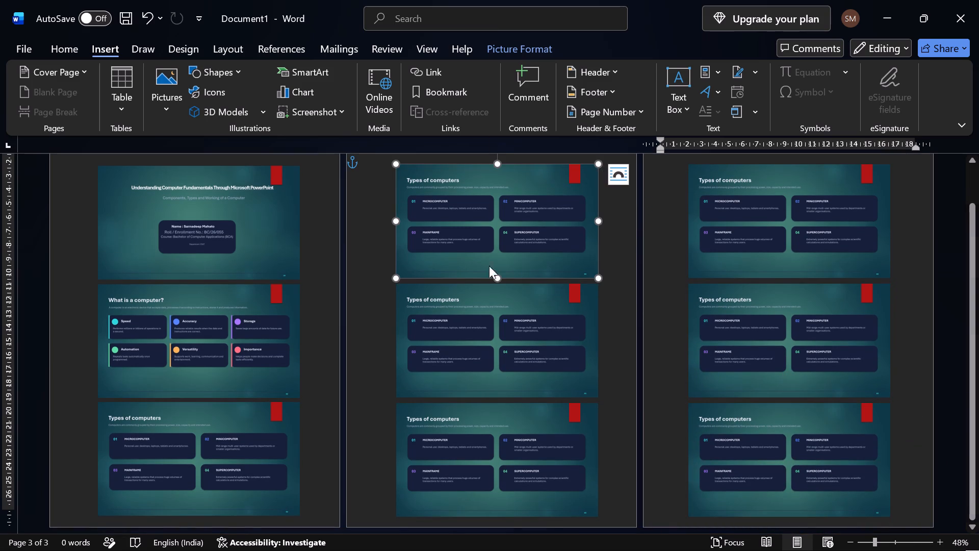
click(564, 297)
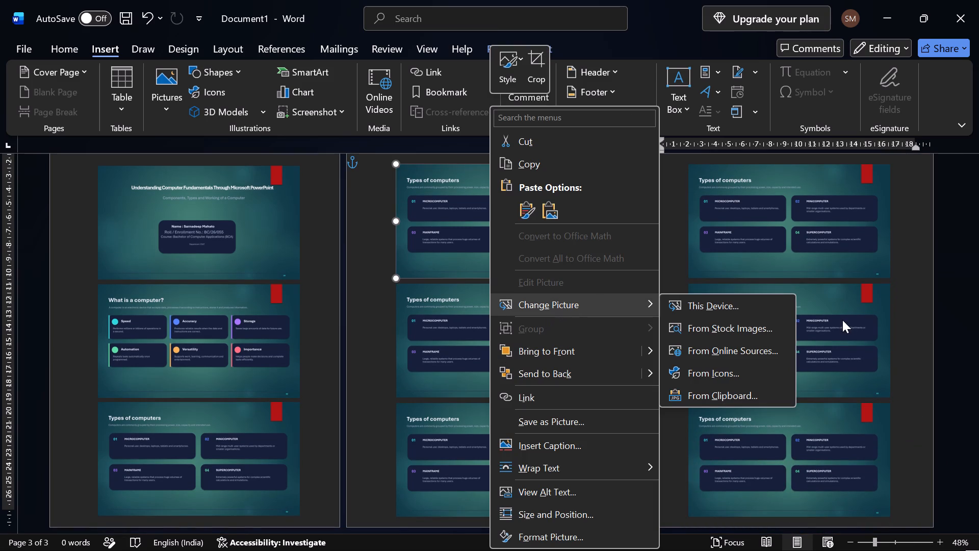
click(774, 313)
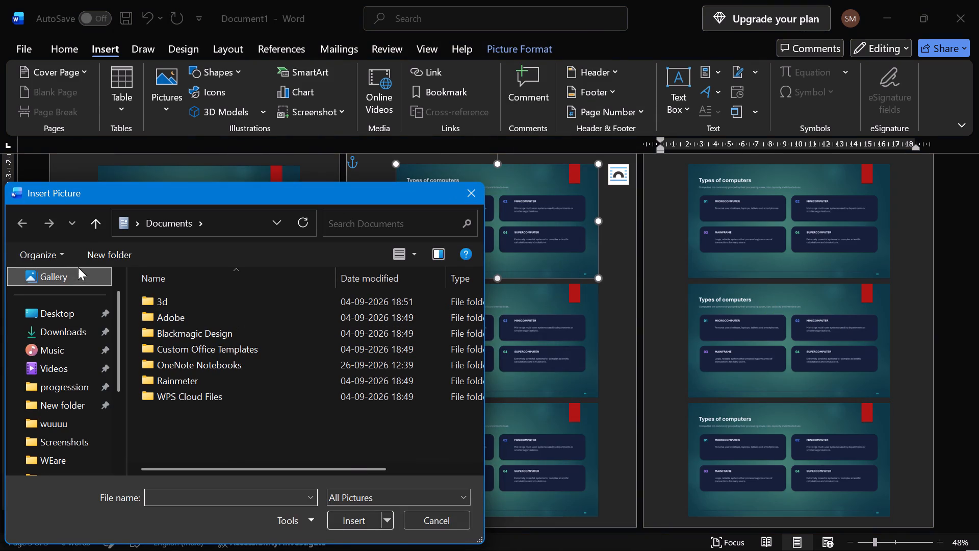
click(67, 275)
scroll(353, 421, down, 3)
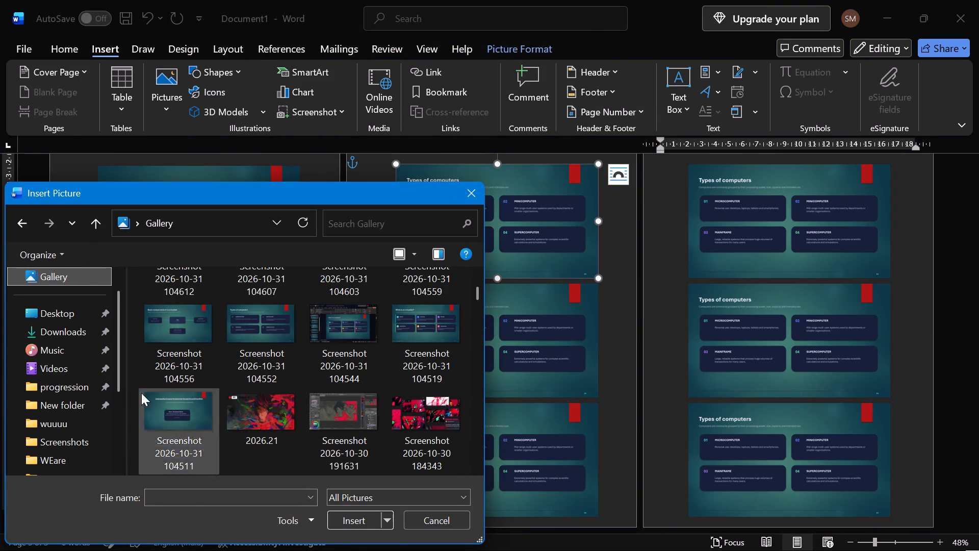
click(158, 339)
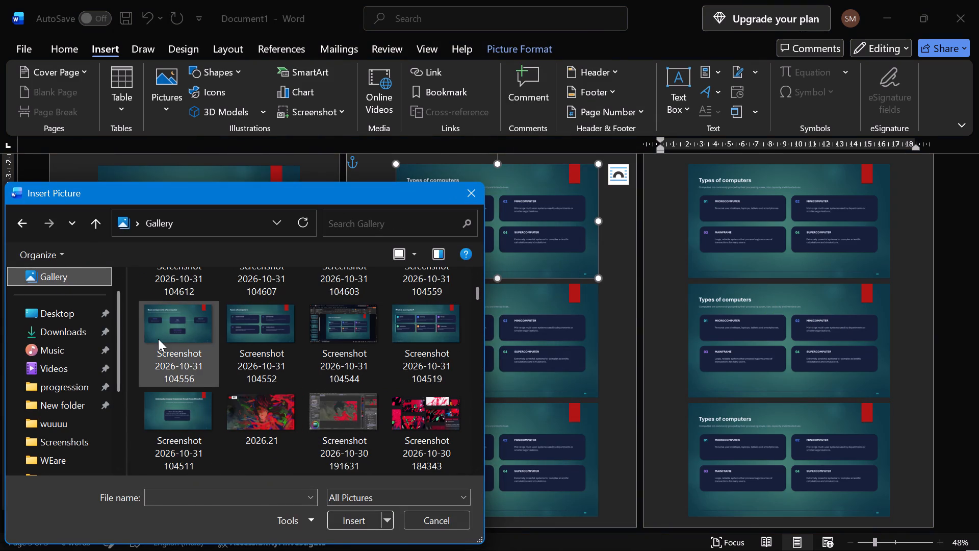
click(354, 515)
click(481, 352)
right_click(481, 354)
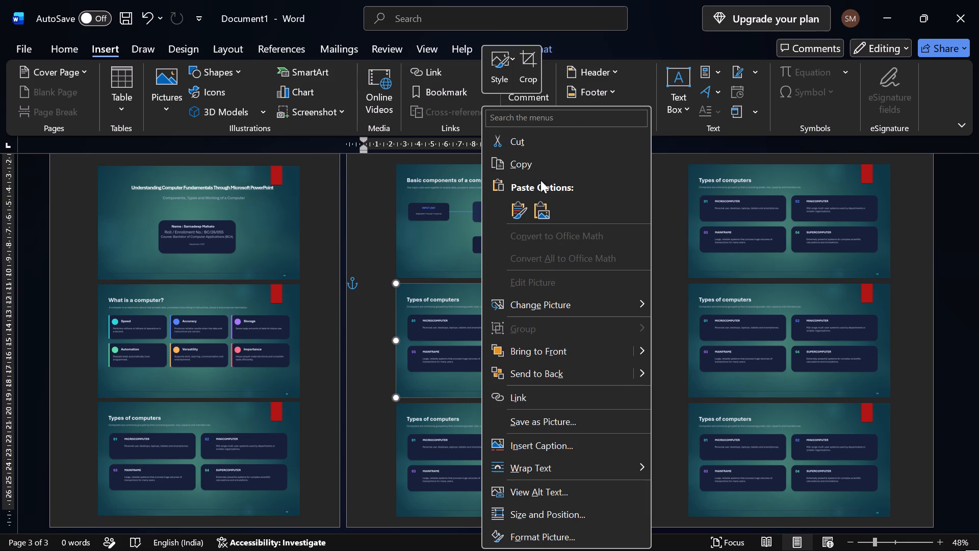
click(595, 309)
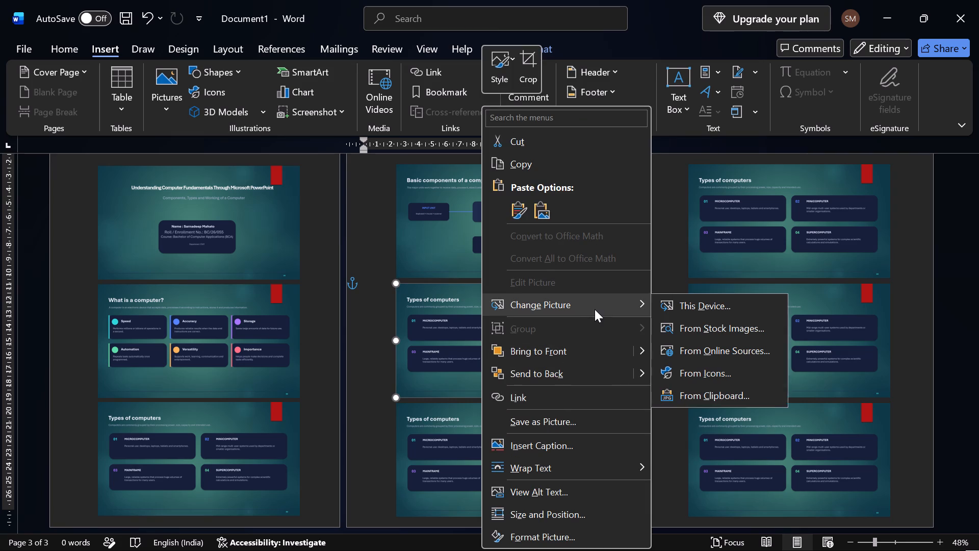
click(703, 302)
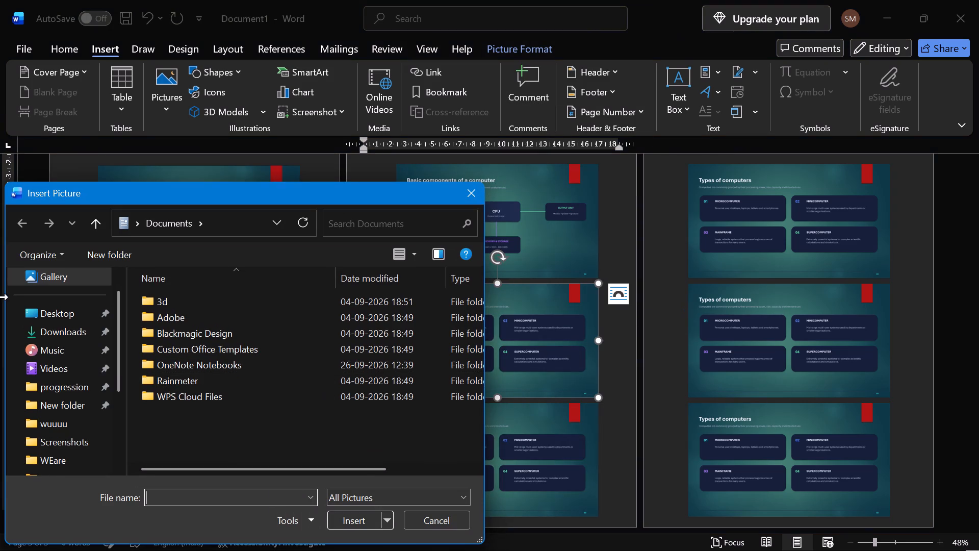
click(32, 278)
scroll(328, 416, down, 2)
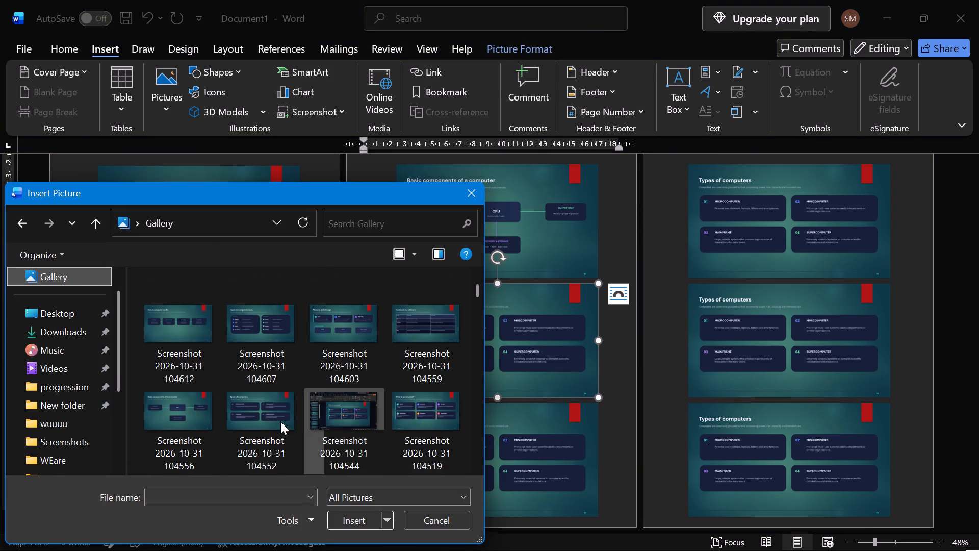
scroll(233, 427, up, 1)
scroll(190, 456, down, 3)
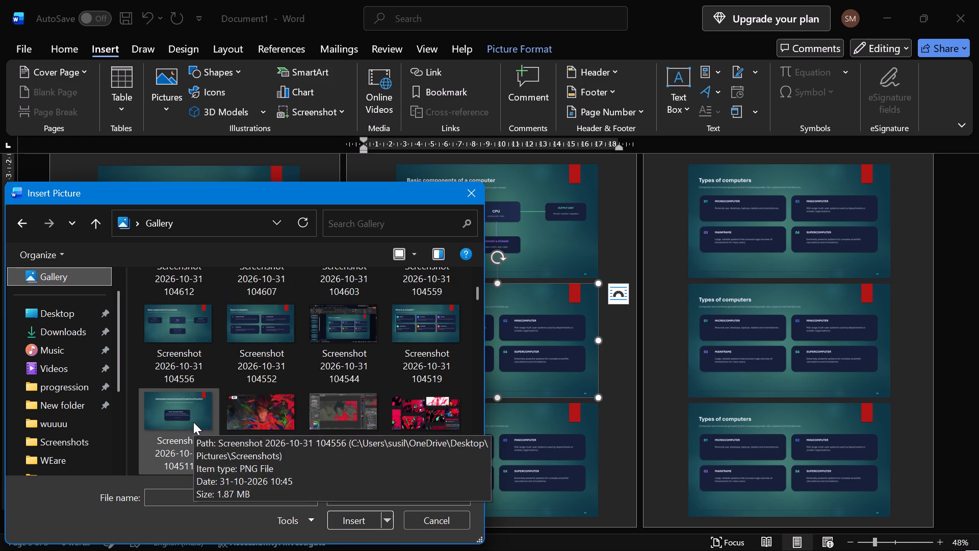
scroll(188, 414, up, 1)
scroll(188, 418, down, 1)
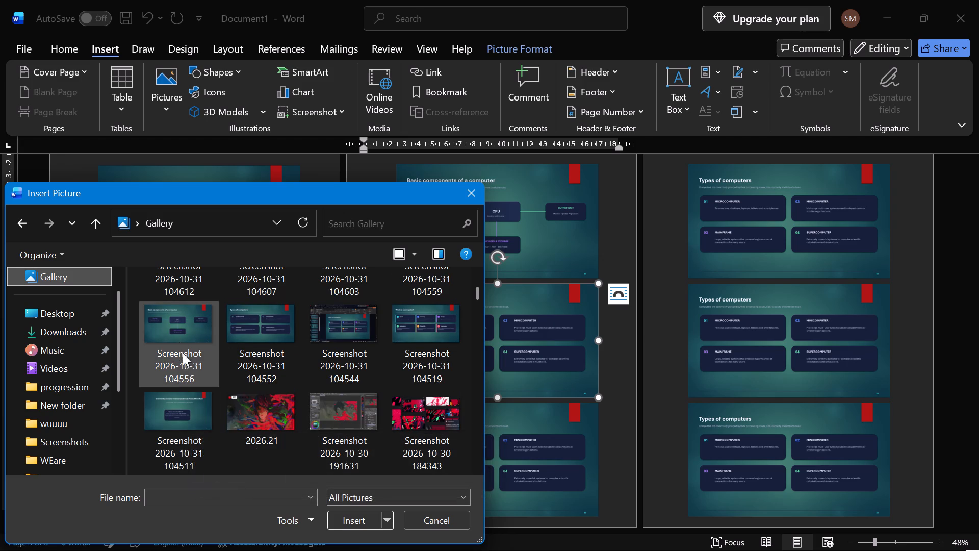
scroll(189, 364, up, 1)
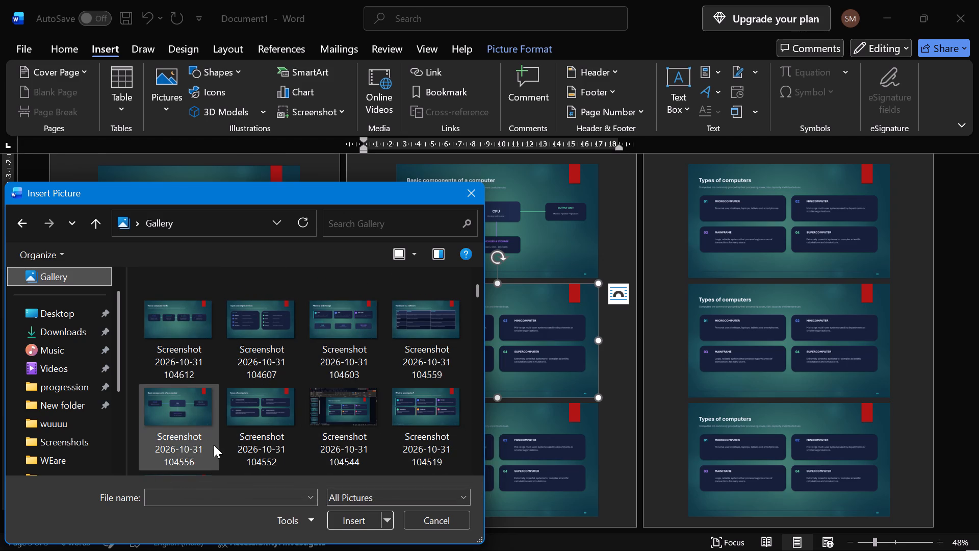
click(436, 360)
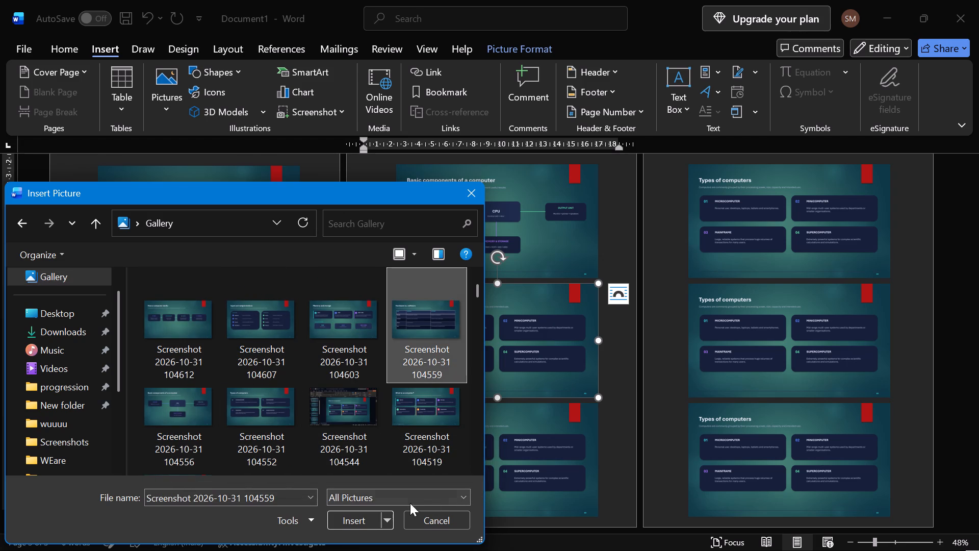
click(343, 521)
click(478, 475)
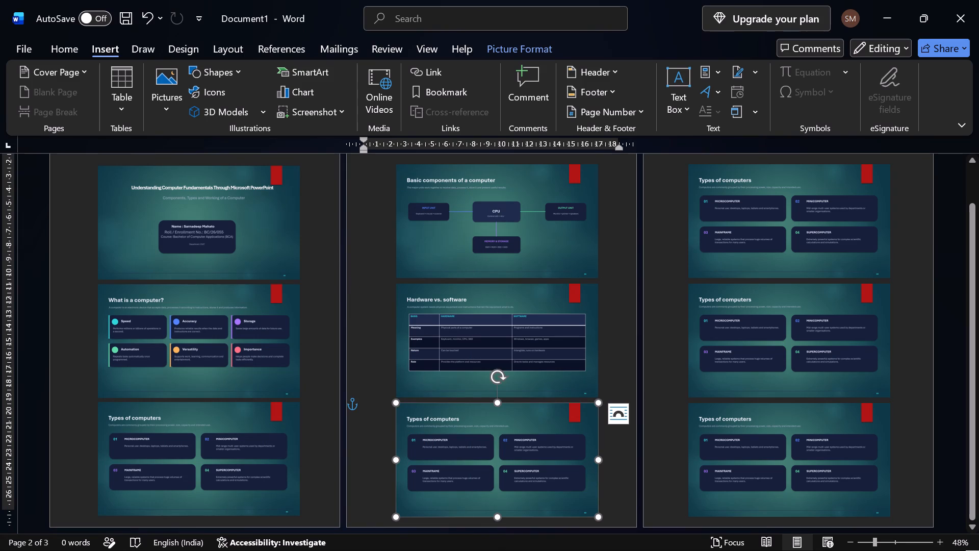
right_click(457, 447)
click(564, 207)
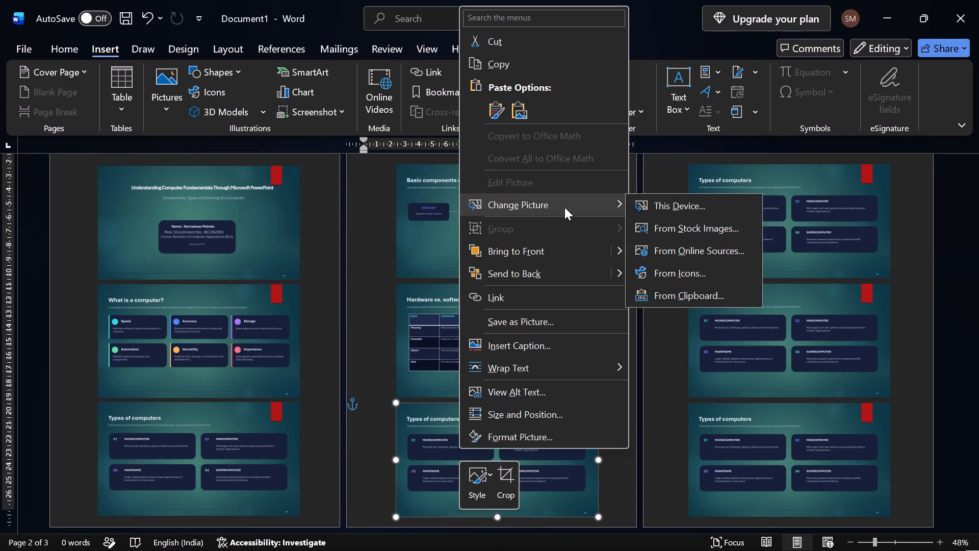
click(736, 207)
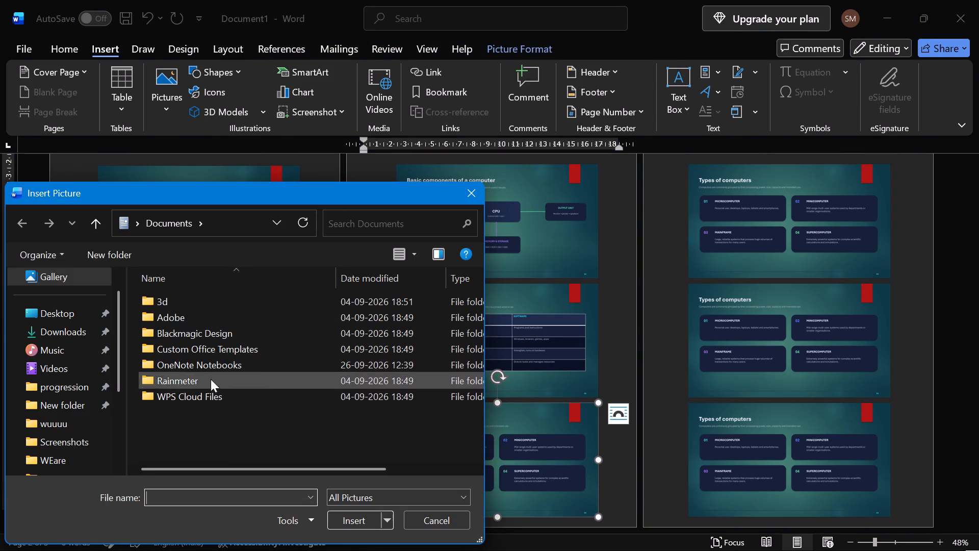
click(39, 274)
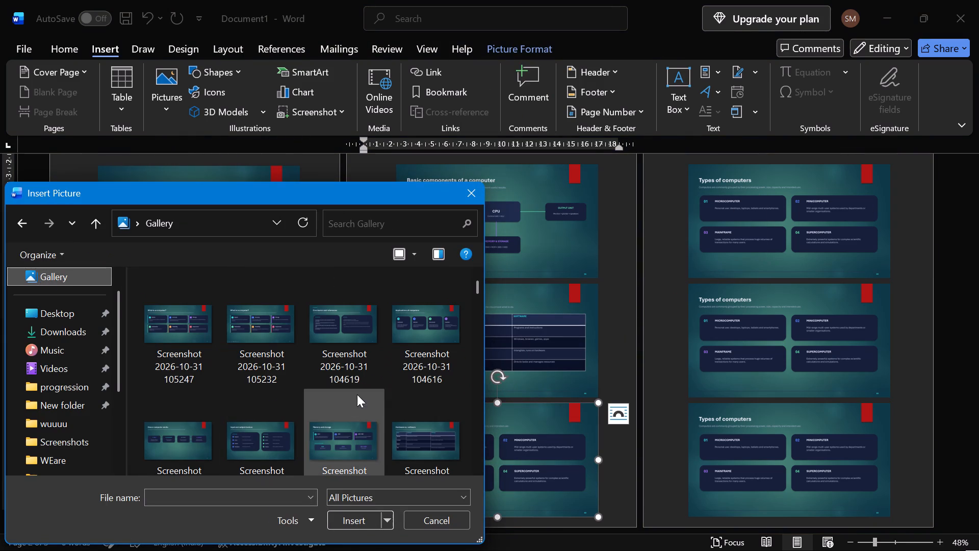
click(334, 448)
click(360, 515)
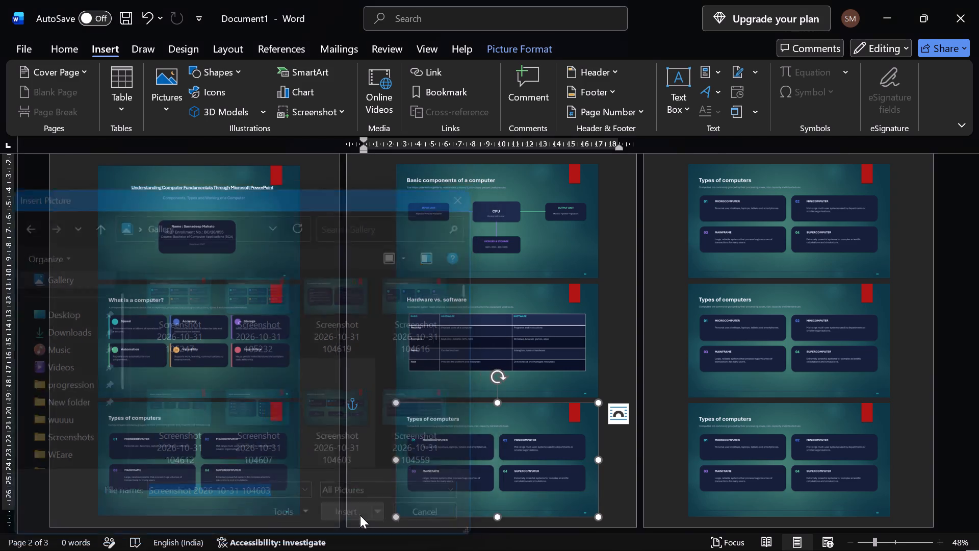
click(763, 227)
right_click(763, 228)
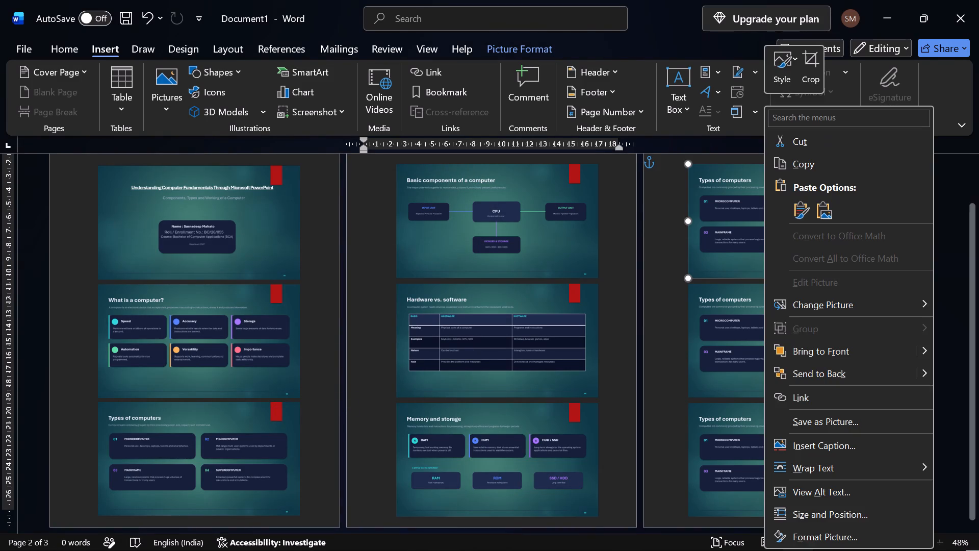
click(843, 302)
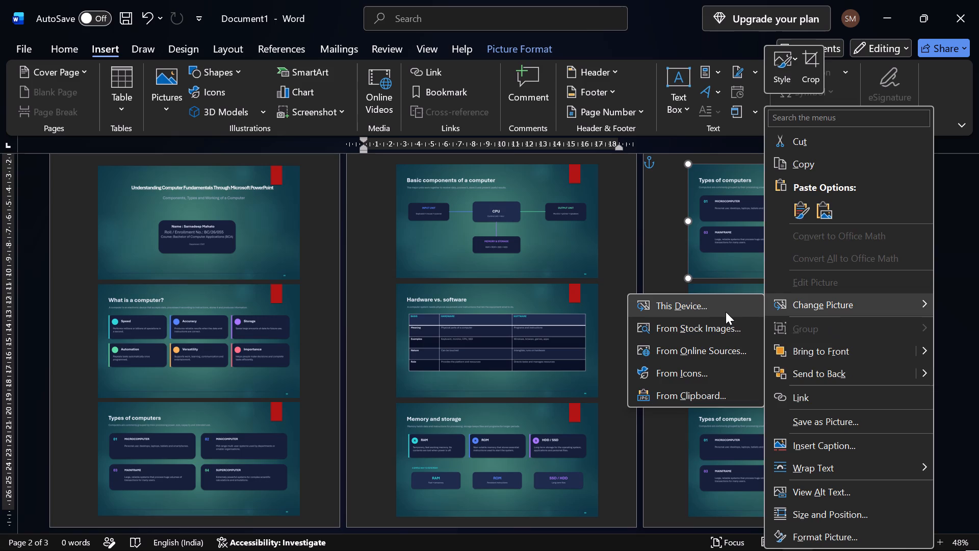
click(726, 311)
click(49, 282)
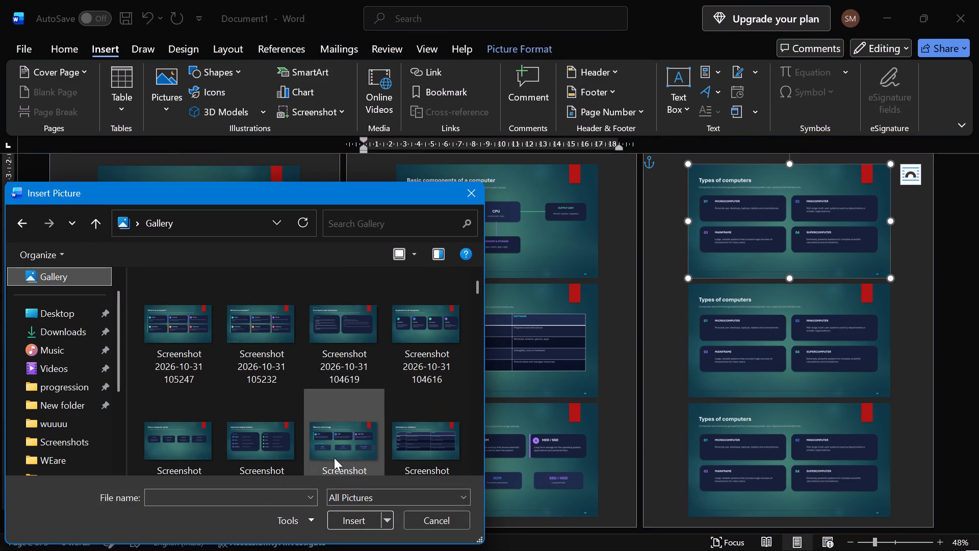
click(271, 456)
click(375, 522)
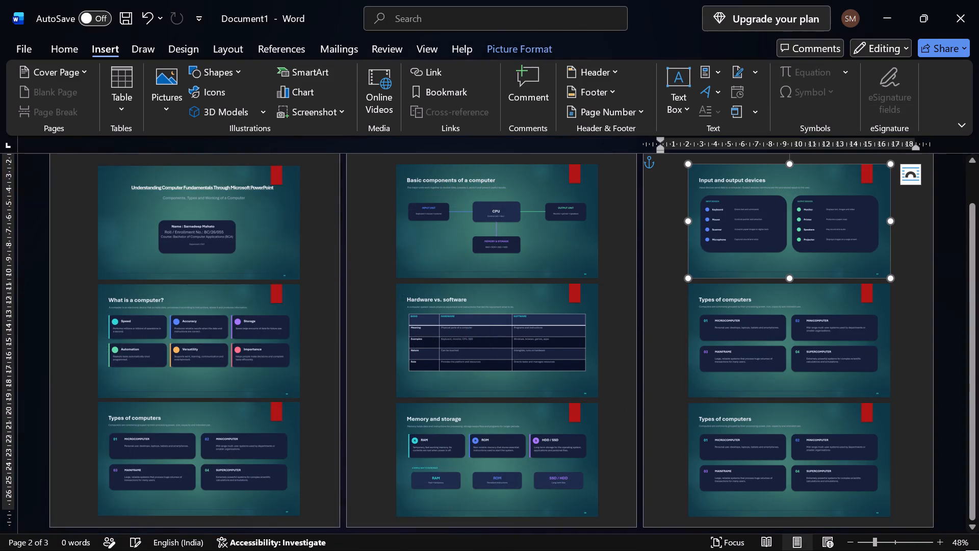
click(721, 341)
right_click(724, 341)
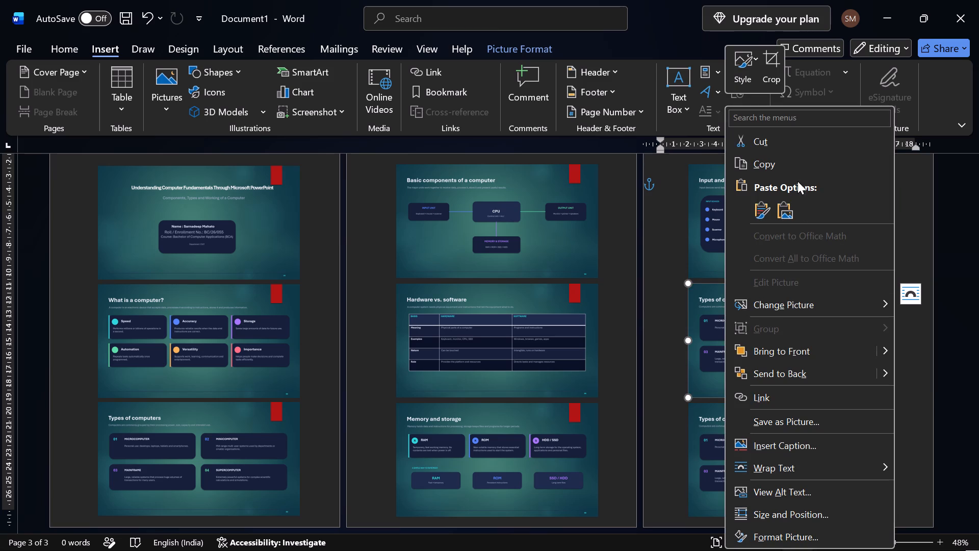
click(803, 299)
click(704, 316)
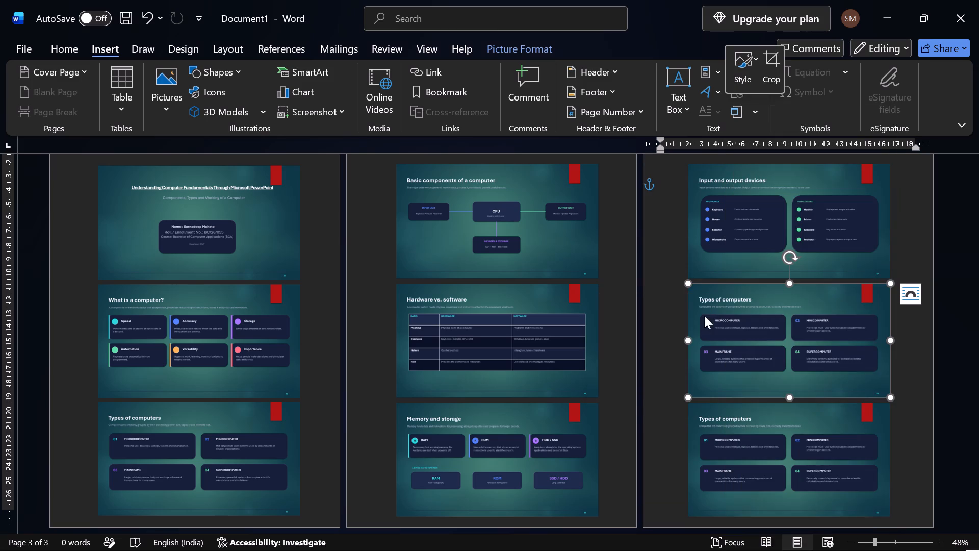
click(63, 271)
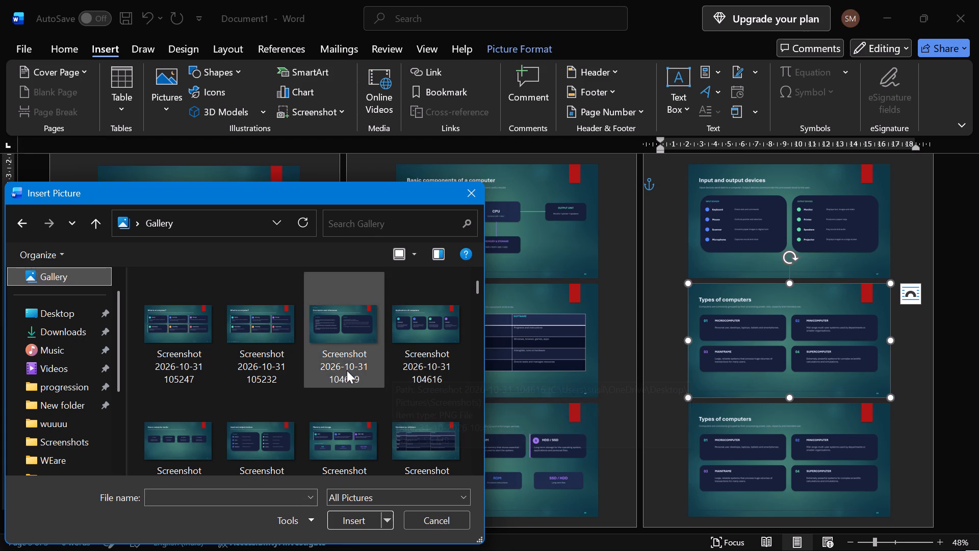
click(432, 361)
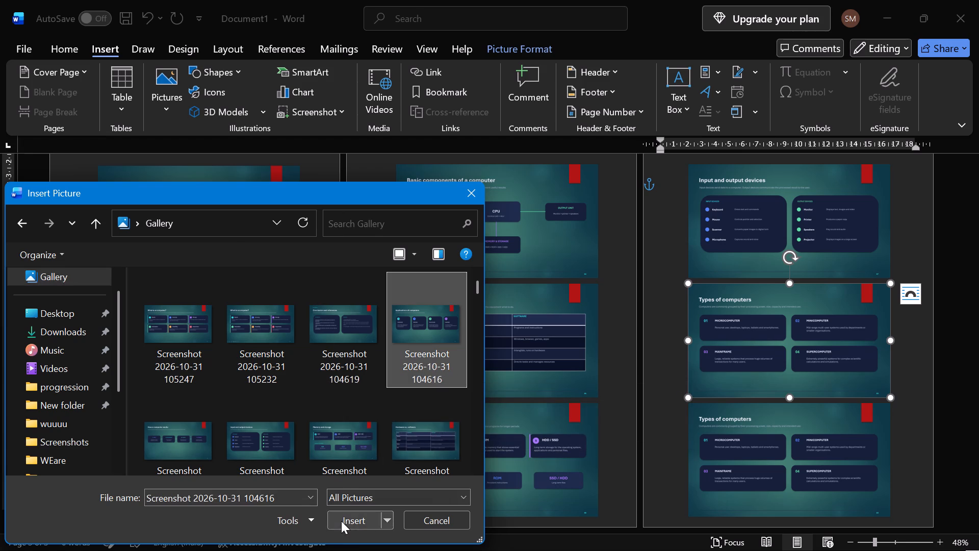
click(341, 521)
click(792, 468)
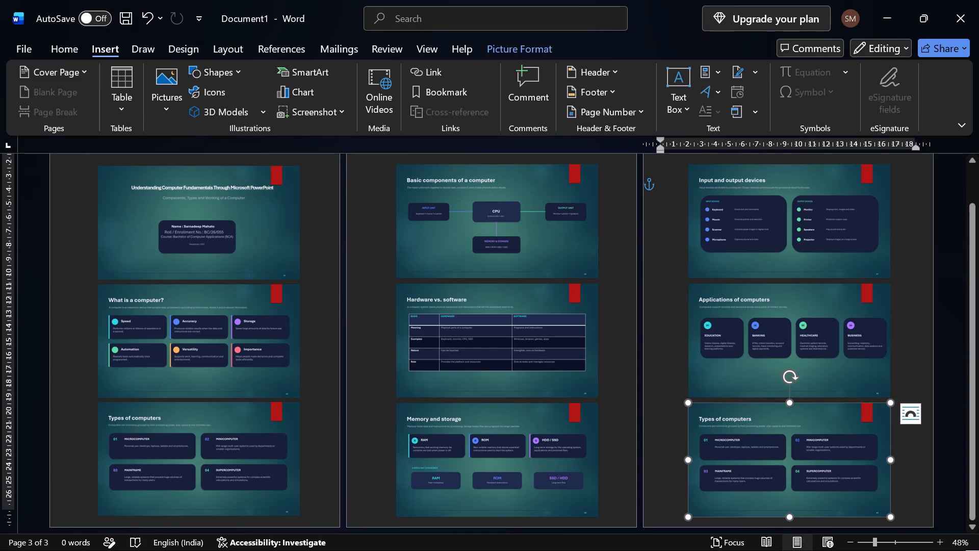
right_click(825, 480)
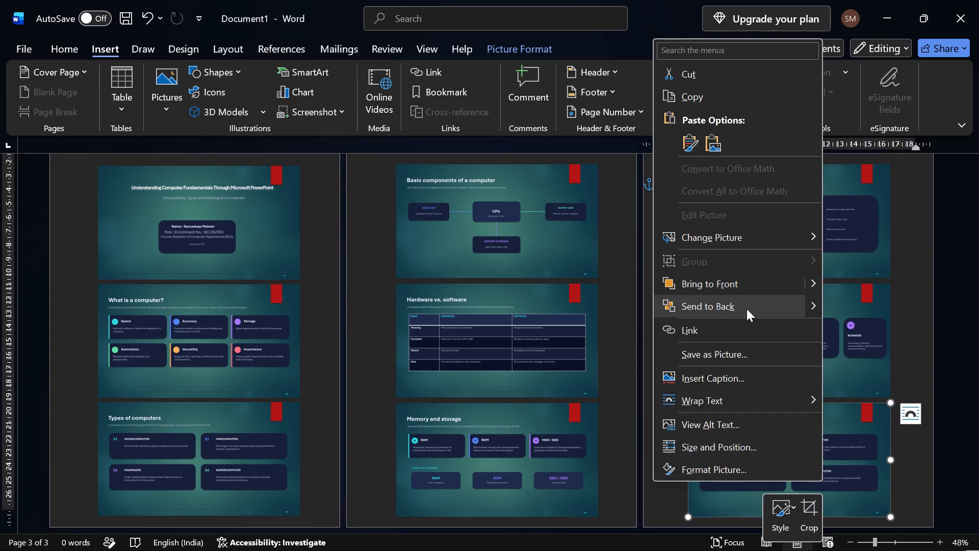
click(758, 239)
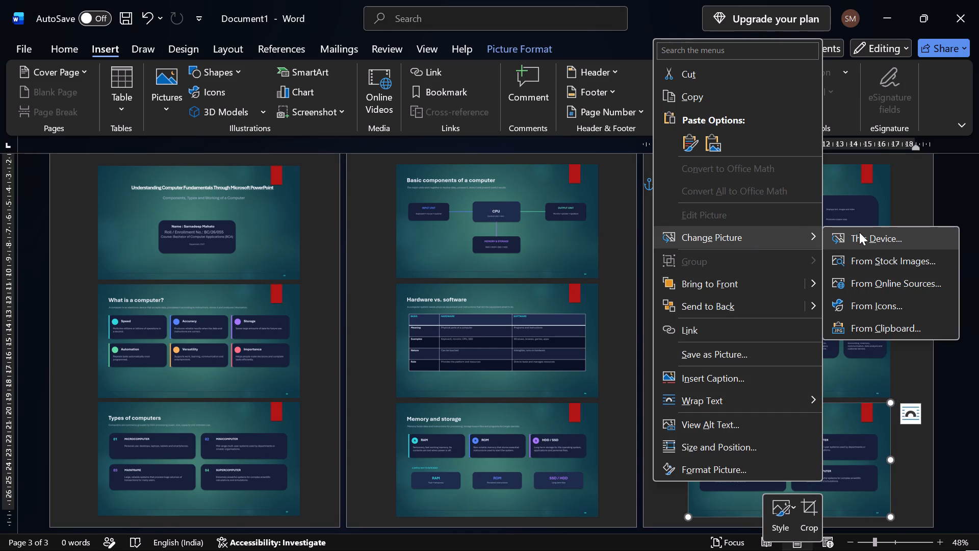
click(859, 232)
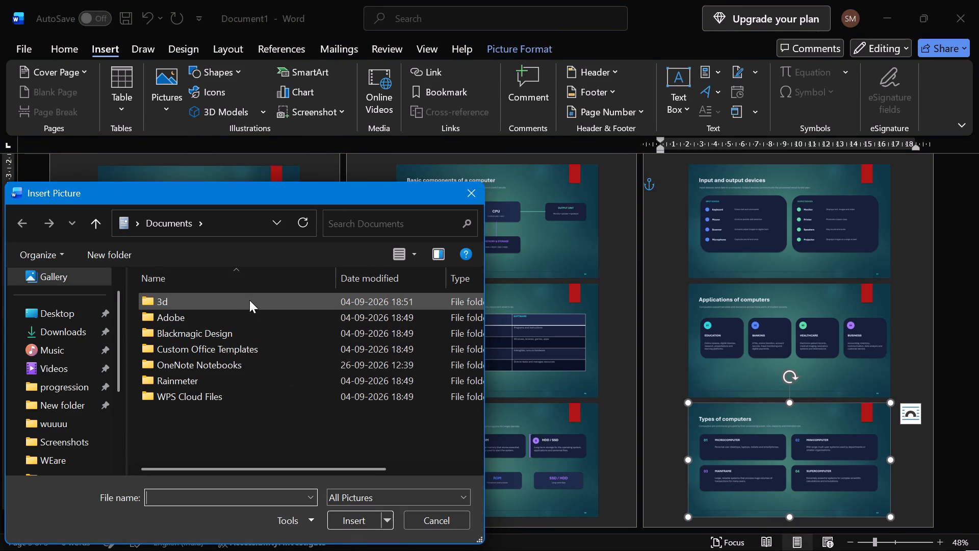
click(60, 278)
click(345, 327)
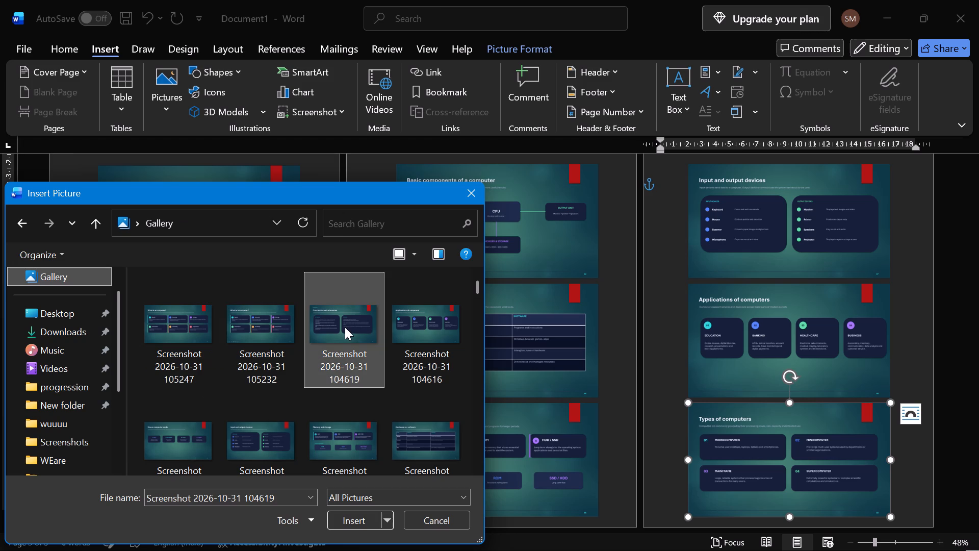
click(349, 521)
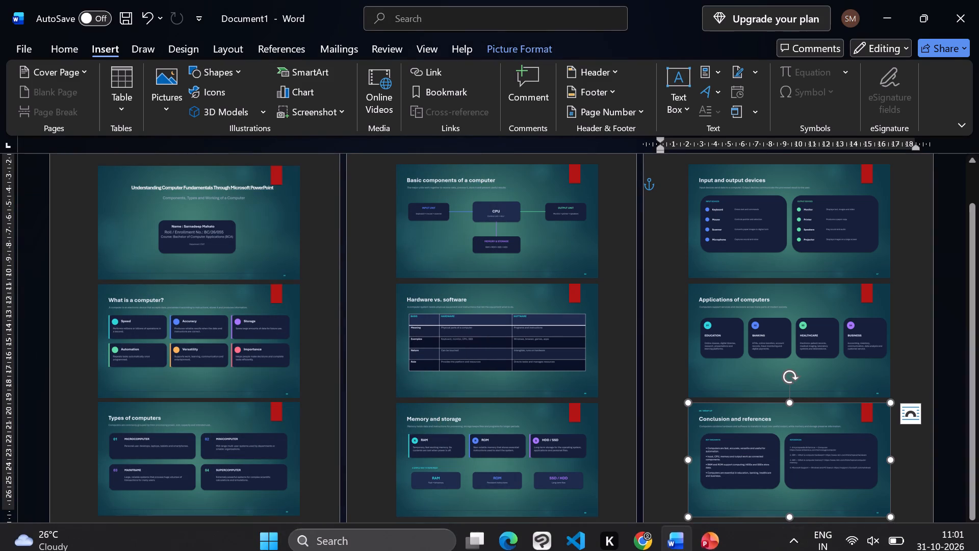
Examine the nine slide pictures across all three pages in Focus mode.
click(723, 535)
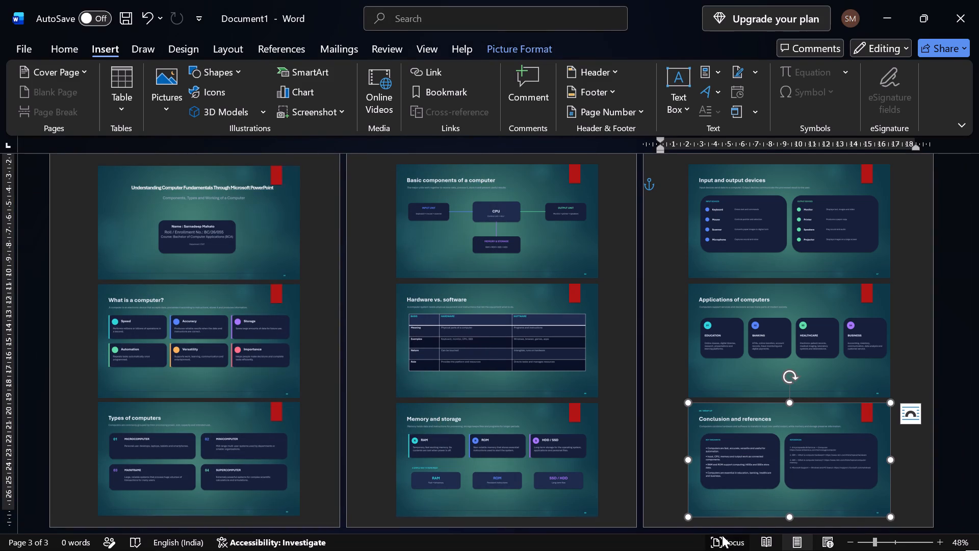
click(220, 304)
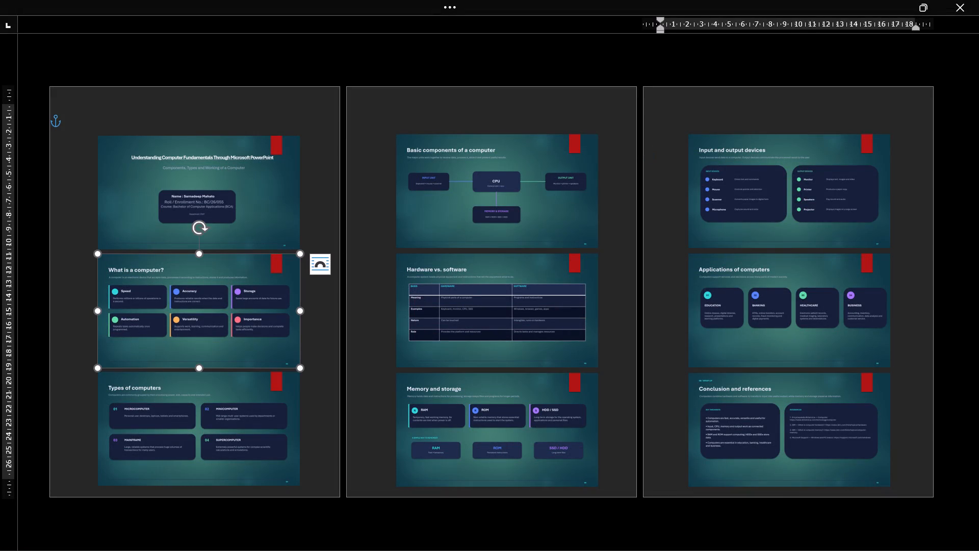
click(374, 370)
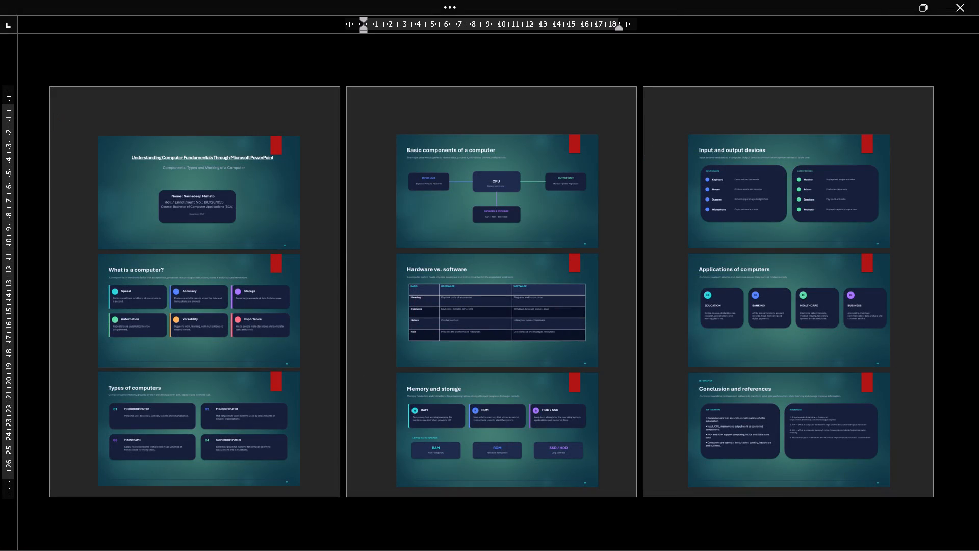
scroll(570, 384, up, 1)
scroll(182, 336, up, 2)
click(255, 187)
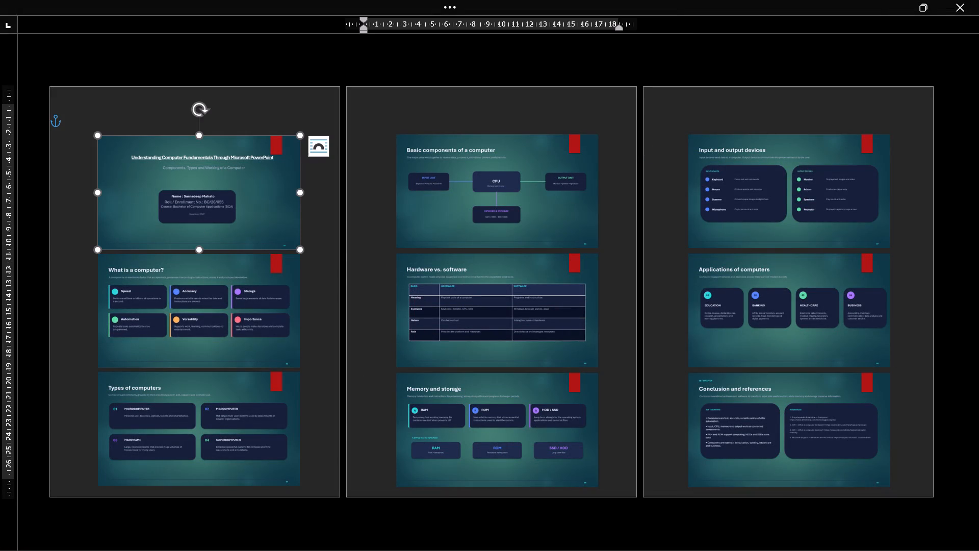
click(277, 325)
click(289, 417)
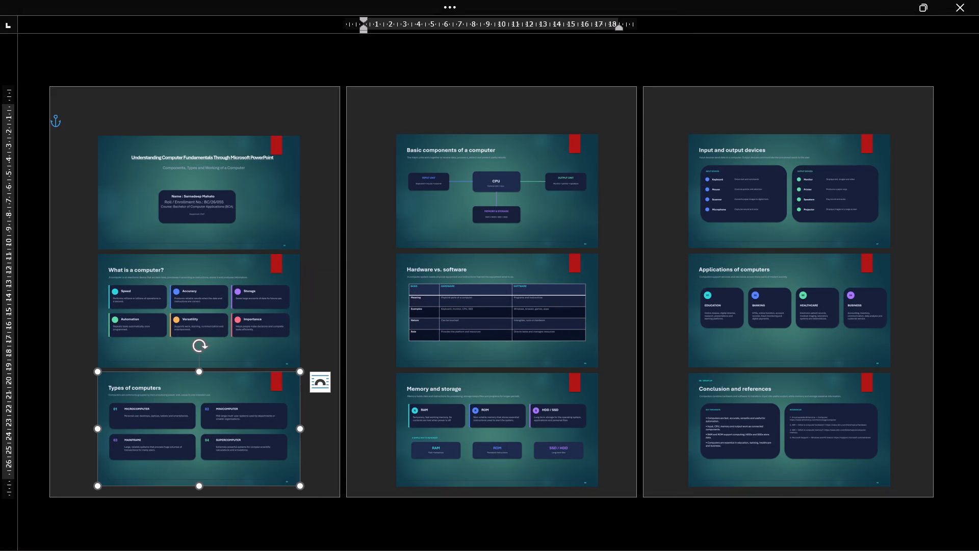
click(441, 207)
click(469, 263)
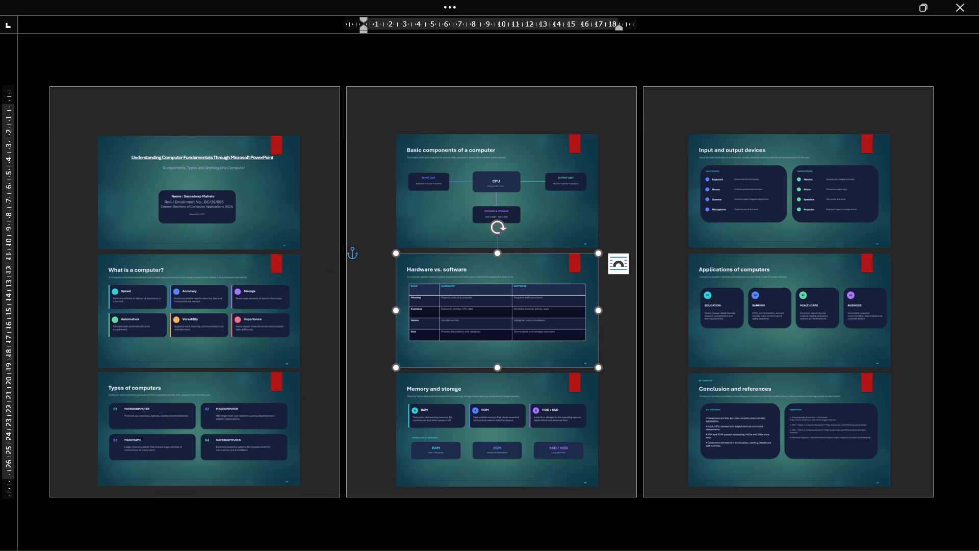
click(492, 387)
click(699, 232)
click(715, 332)
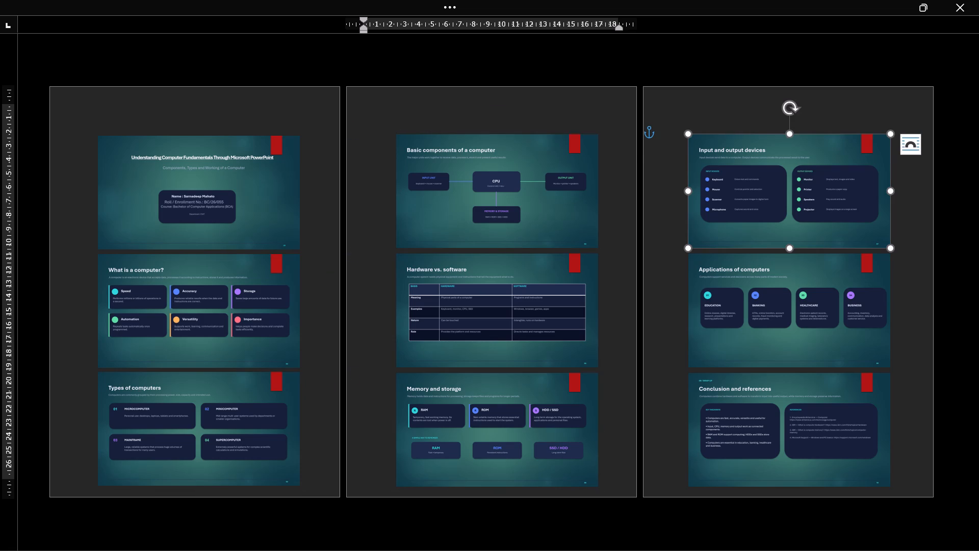
click(788, 379)
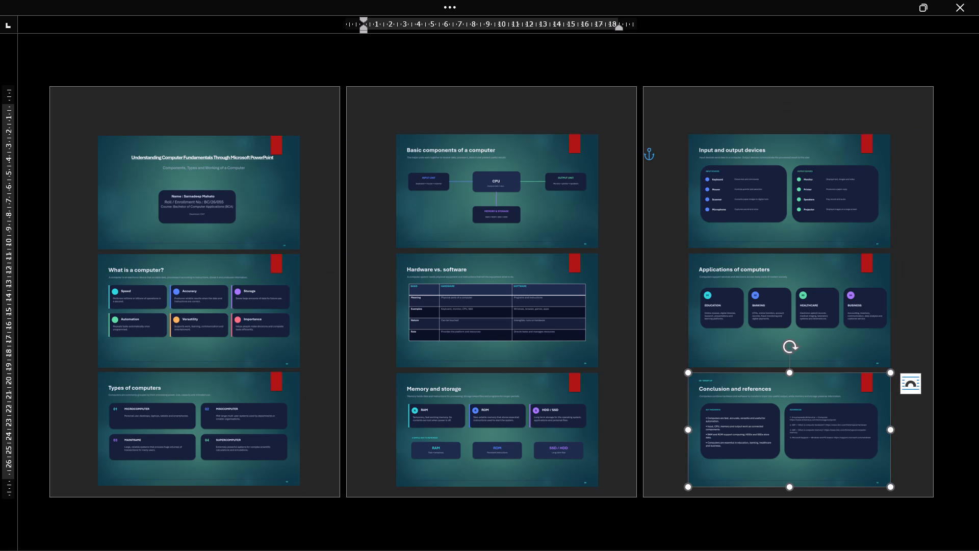
Save the document as computer_fun in .docx format in the personal OneDrive Documents folder.
click(959, 2)
drag(543, 258, 530, 253)
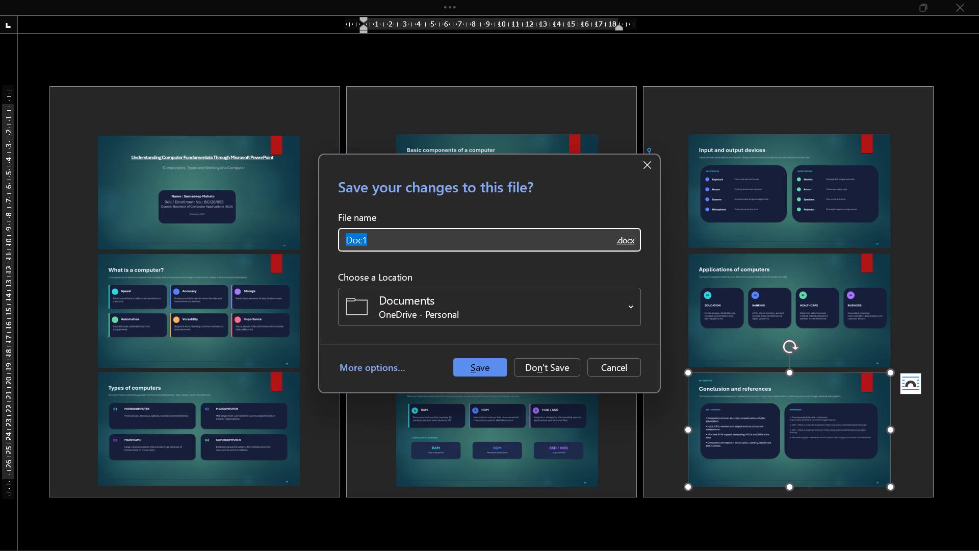
click(443, 247)
click(435, 239)
key(BackSpace)
key(BackSpace)
key(BackSpace)
key(BackSpace)
key(BackSpace)
key(BackSpace)
key(BackSpace)
key(BackSpace)
key(BackSpace)
key(BackSpace)
key(BackSpace)
key(BackSpace)
key(BackSpace)
key(BackSpace)
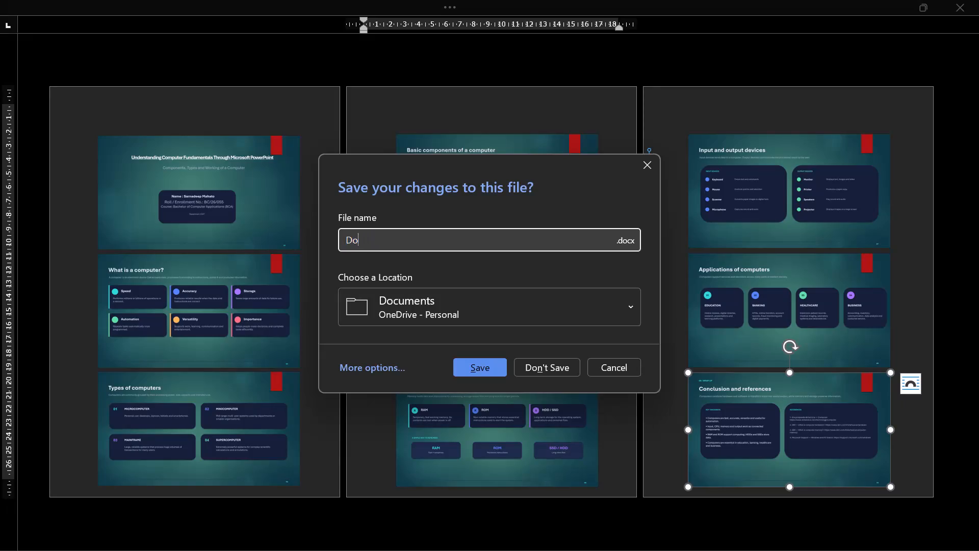
text(compu)
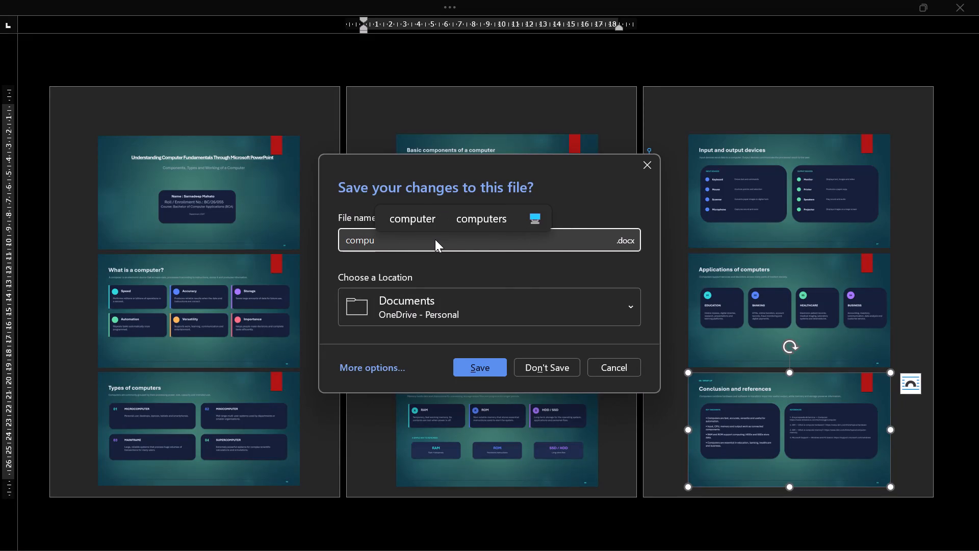
text(ter fun)
key(BackSpace)
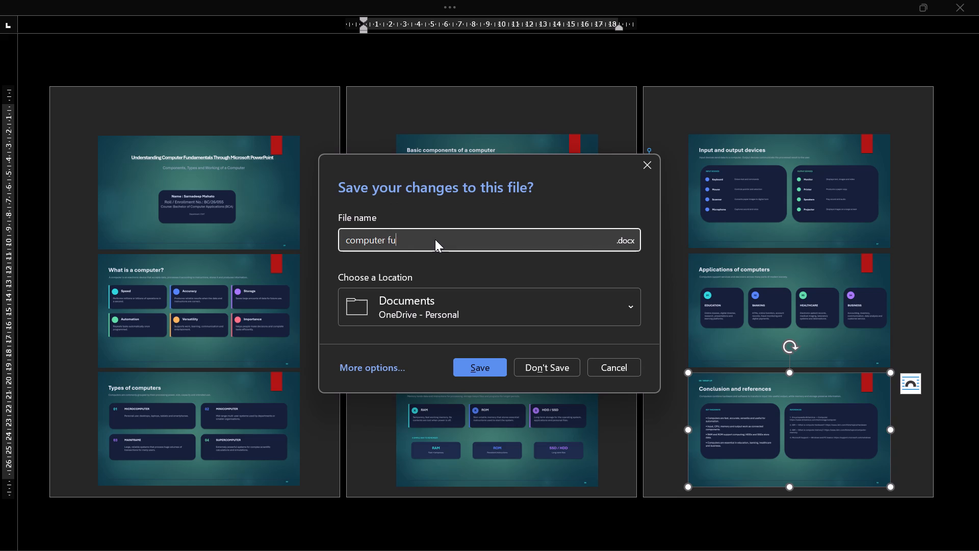
key(BackSpace)
key(BackSpace)
key(BackSpace)
key(minus)
key(BackSpace)
key(shift+underscore)
text(fun)
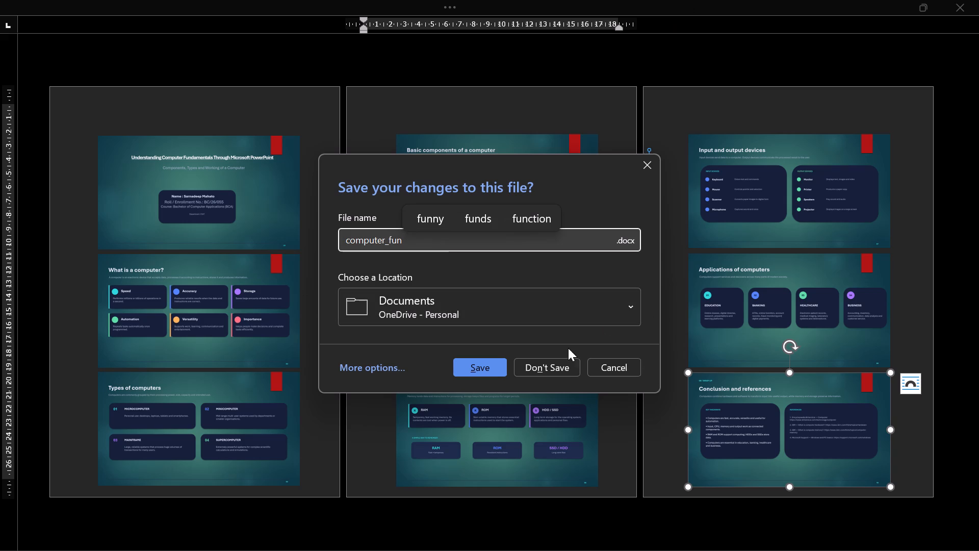
click(477, 370)
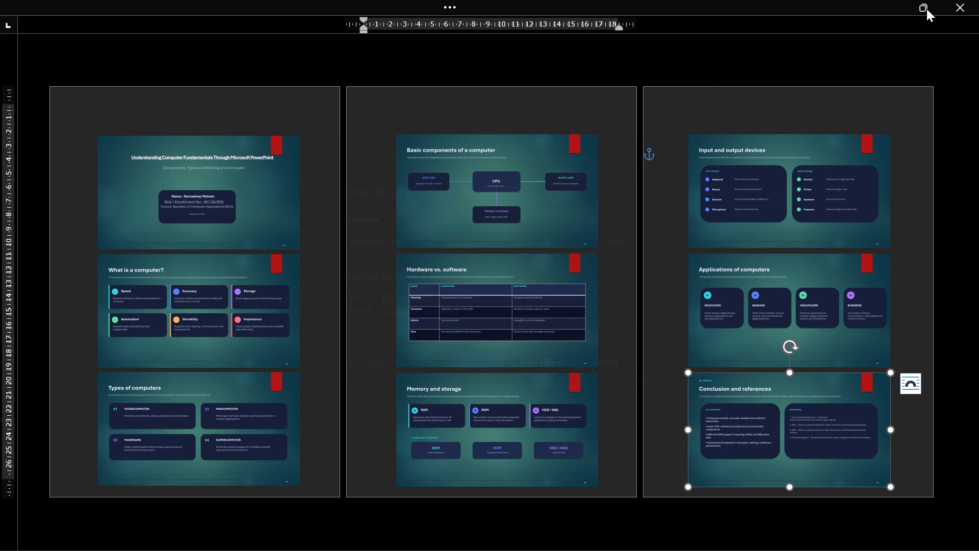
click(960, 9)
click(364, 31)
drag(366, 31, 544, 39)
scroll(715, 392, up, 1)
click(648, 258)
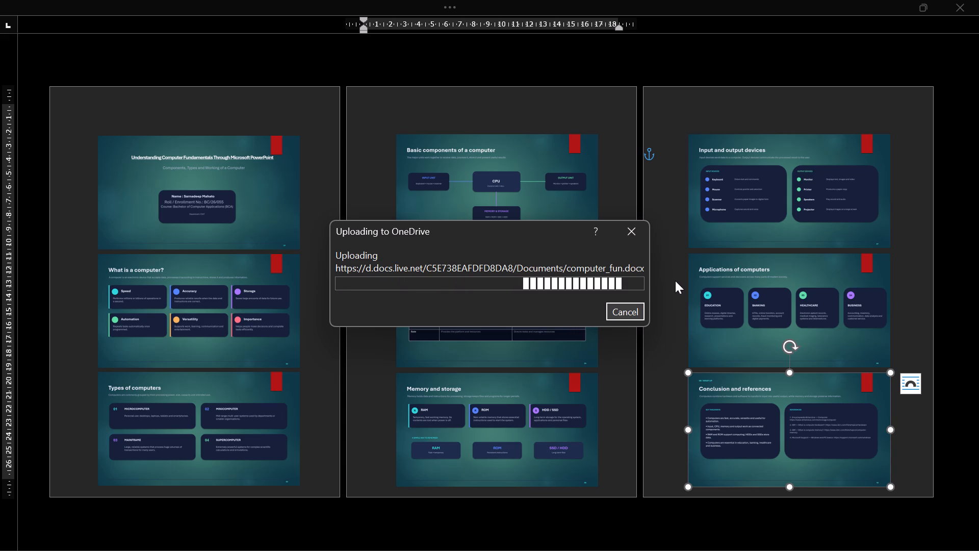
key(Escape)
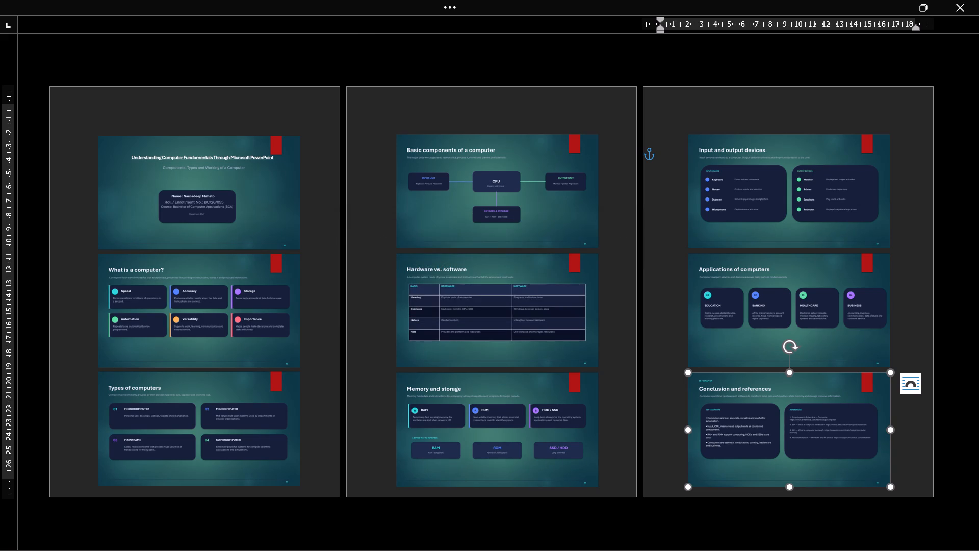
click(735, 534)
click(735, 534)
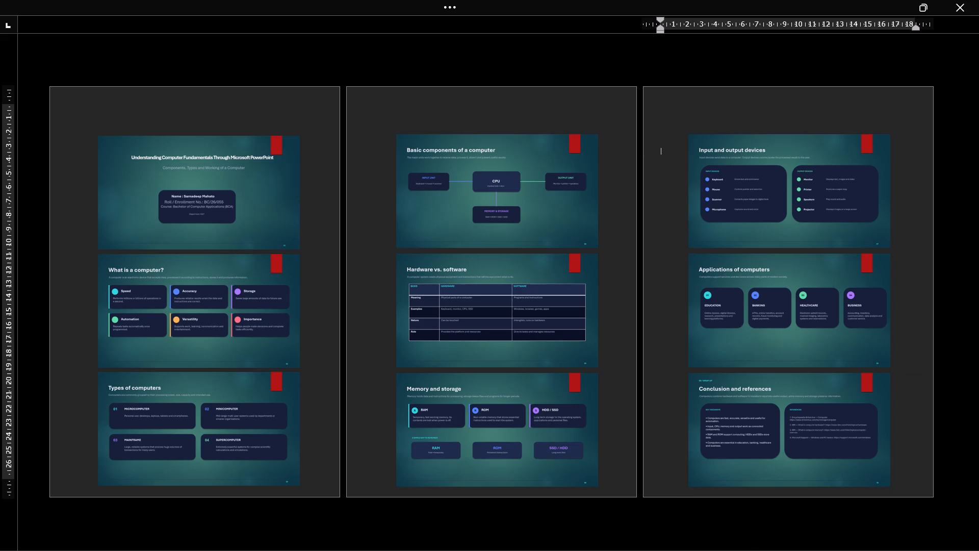
Leave Focus mode, close the Computer_Fundamentals_BCA_Presentation window in PowerPoint and maximize the computer_fun document window.
click(921, 4)
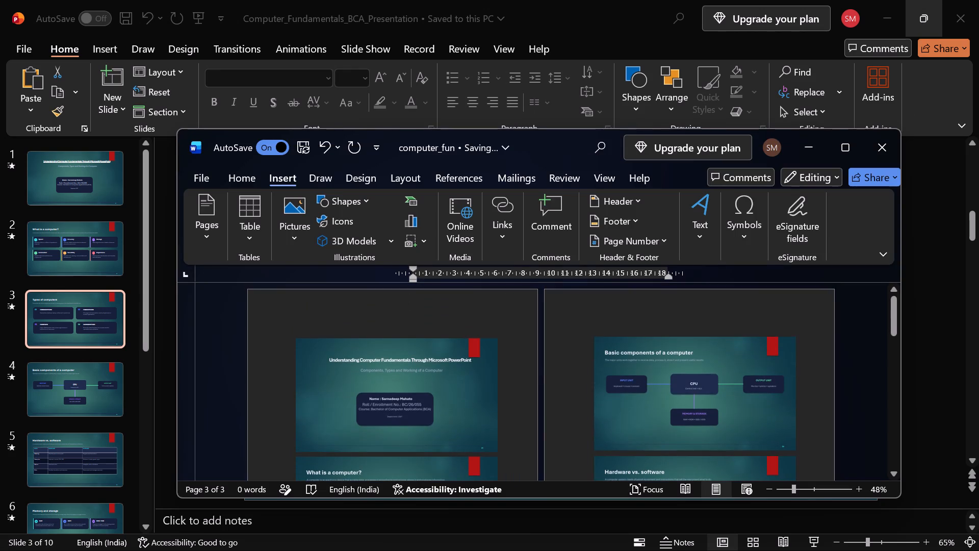
scroll(536, 403, down, 1)
scroll(456, 367, down, 3)
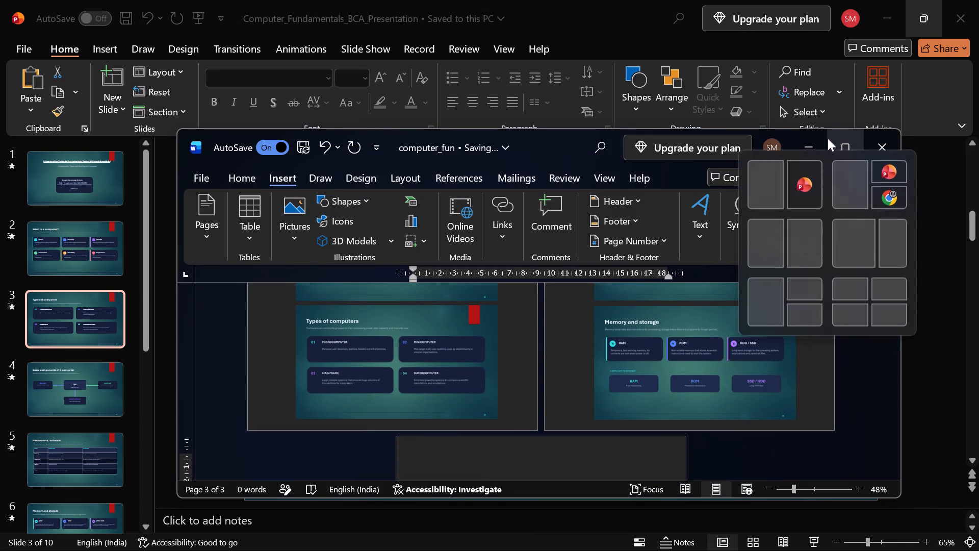
click(978, 10)
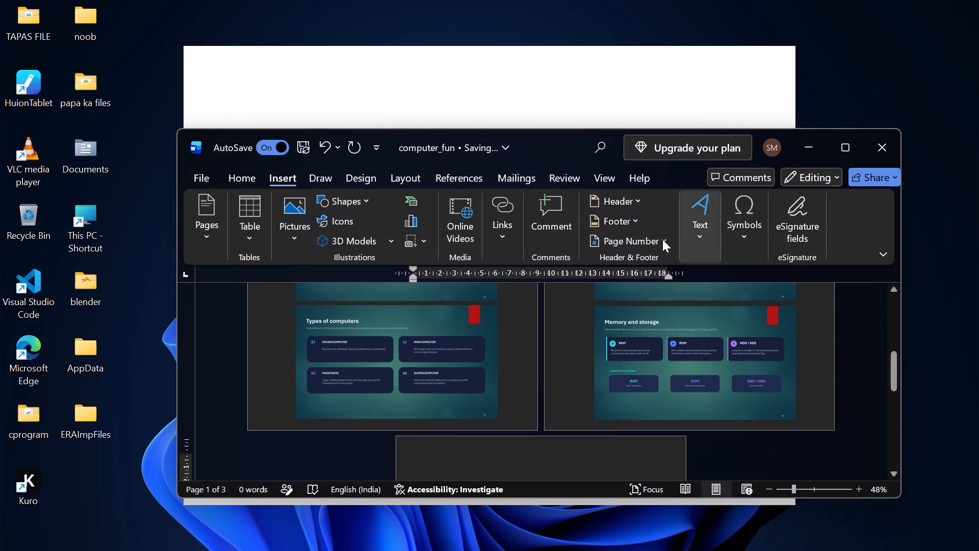
click(843, 139)
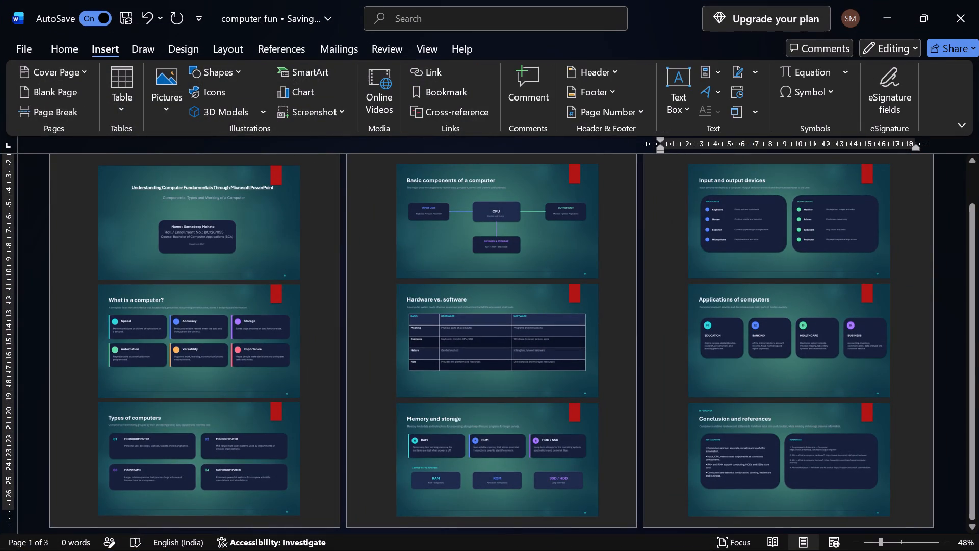
Open the sharing options for computer_fun from the recent files list.
click(18, 18)
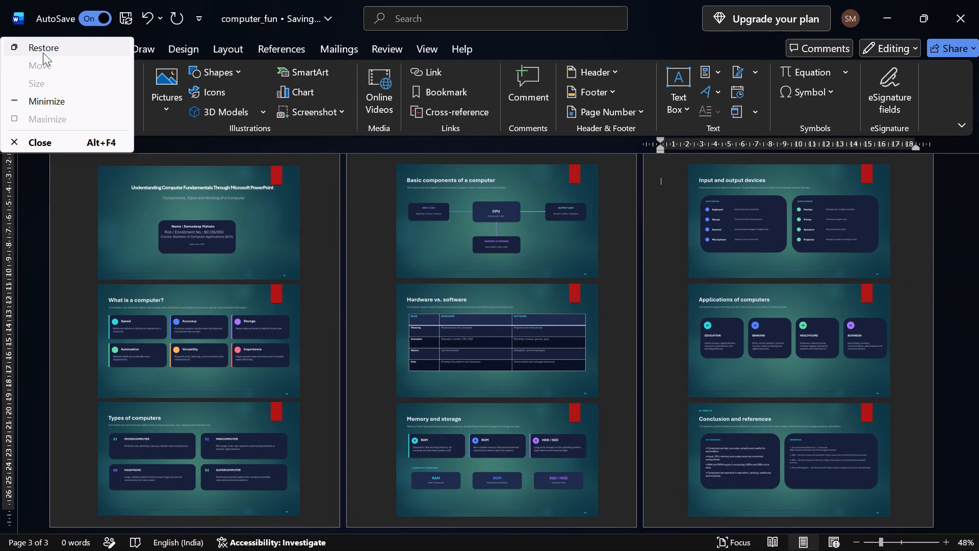
click(183, 38)
click(30, 43)
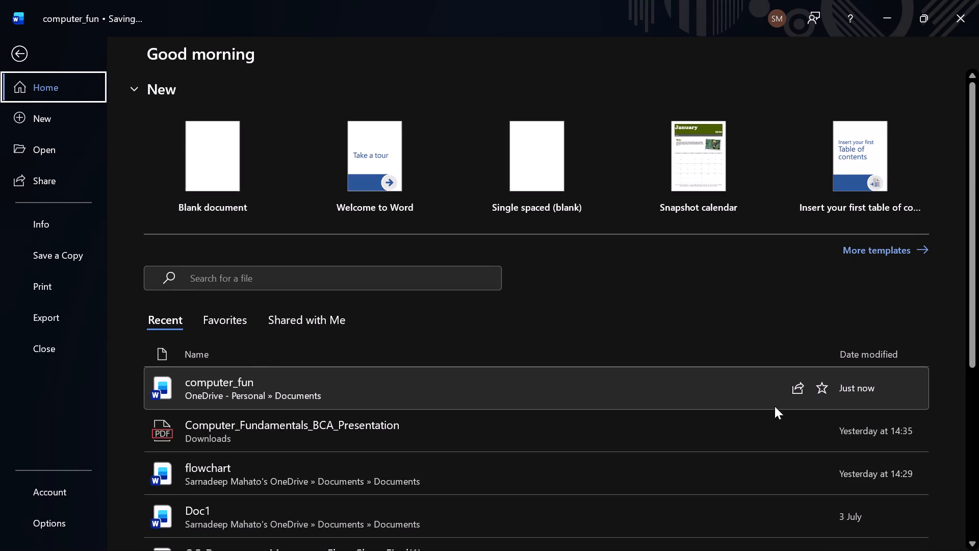
click(807, 387)
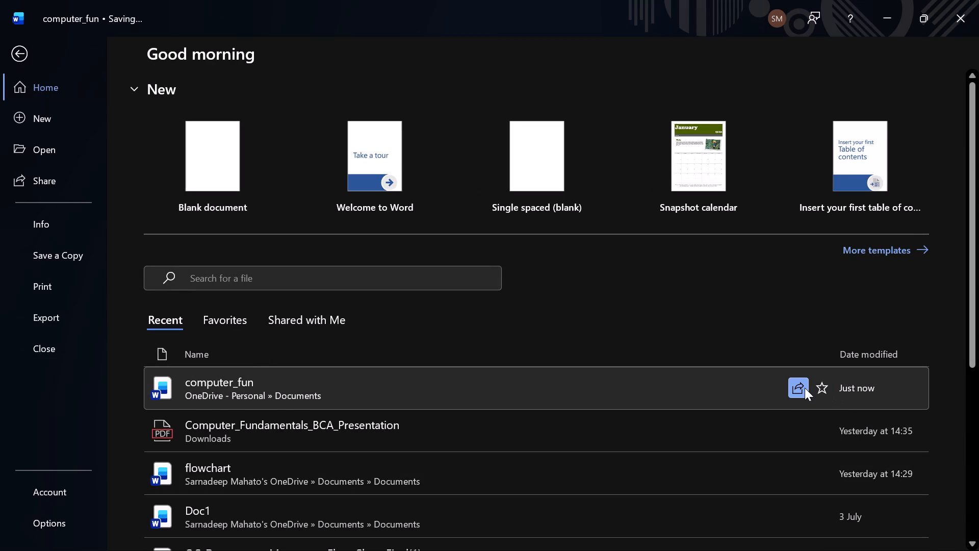
right_click(588, 408)
Search Windows for "doc", open the Desktop Documents folder to look for the saved document, and close the folder.
click(338, 534)
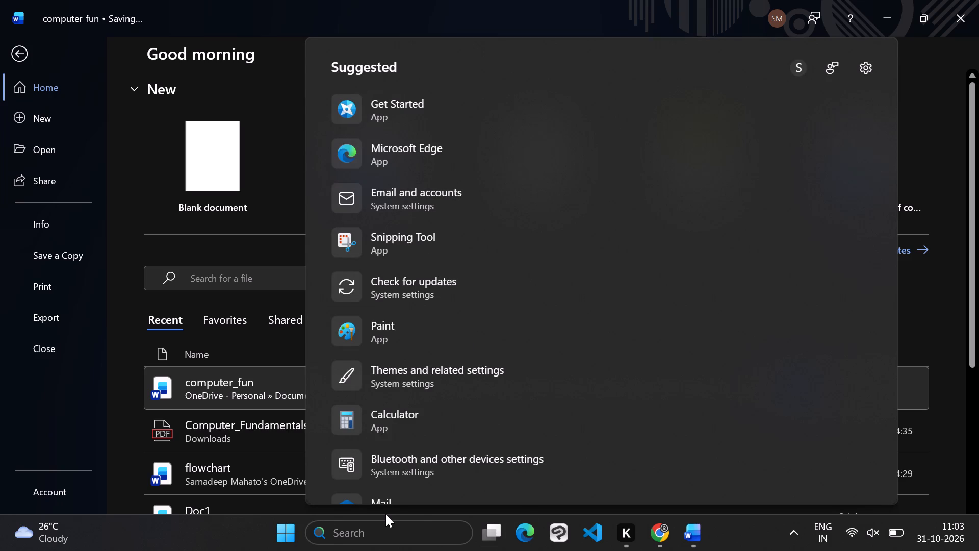
text(do)
key(c)
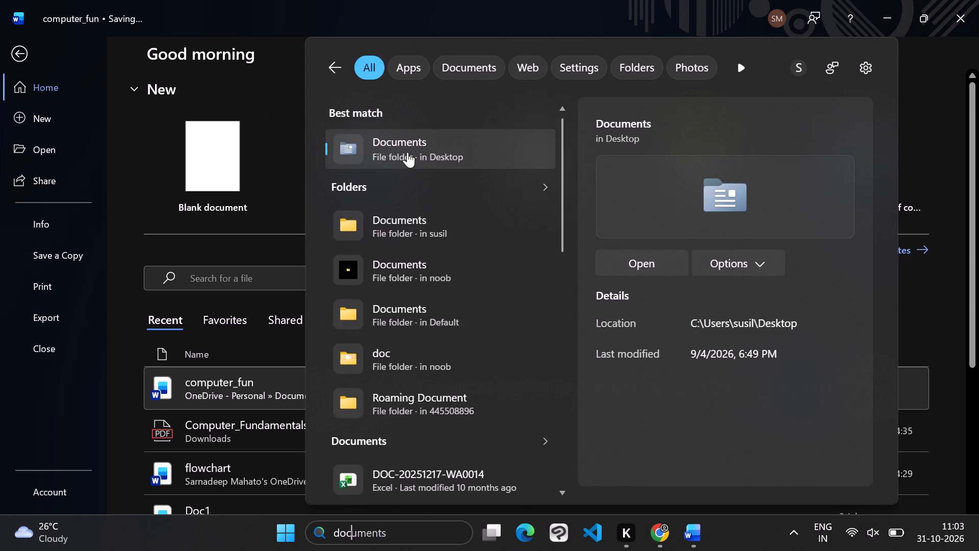
click(401, 145)
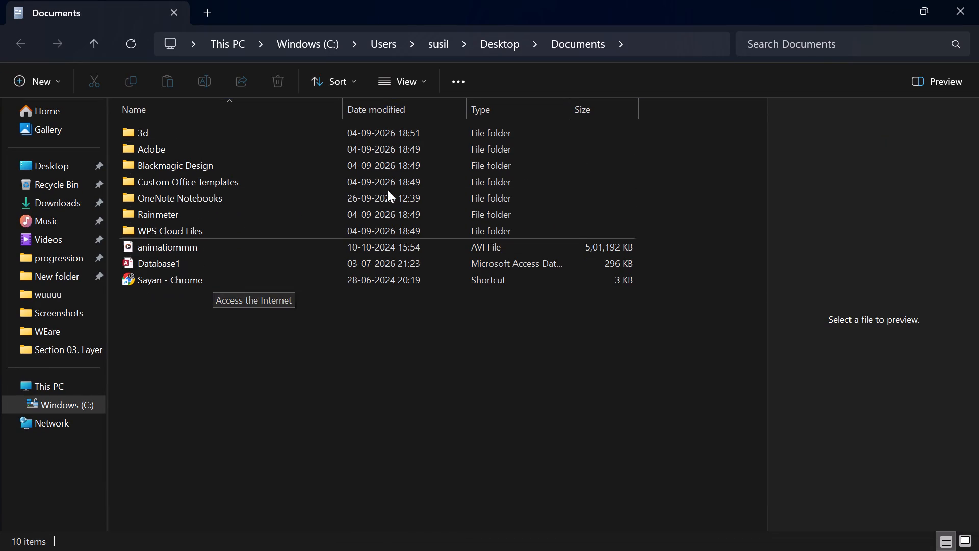
click(961, 0)
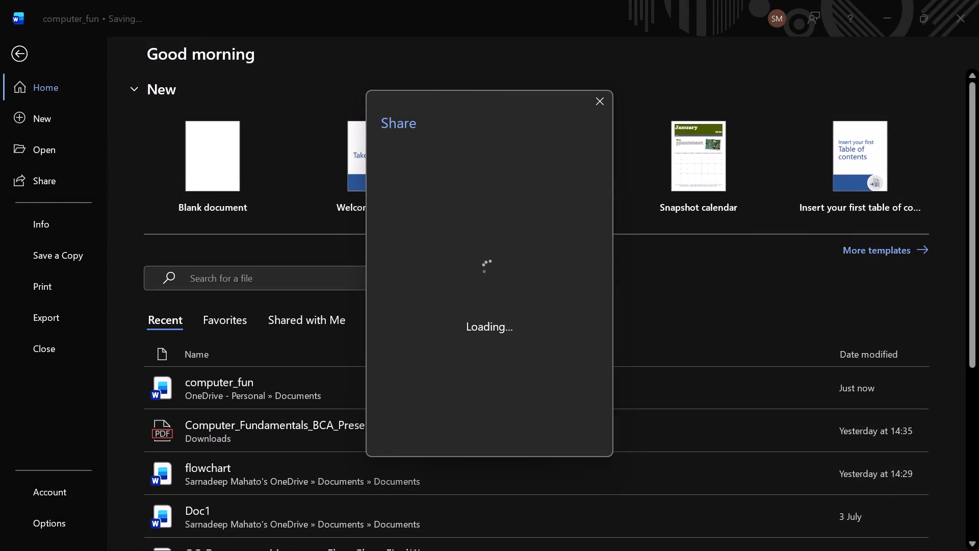
Search Windows for "doc", open the Documents folder in noob, and check its WPS Cloud Files and Custom Office Templates subfolders for the saved document.
click(355, 533)
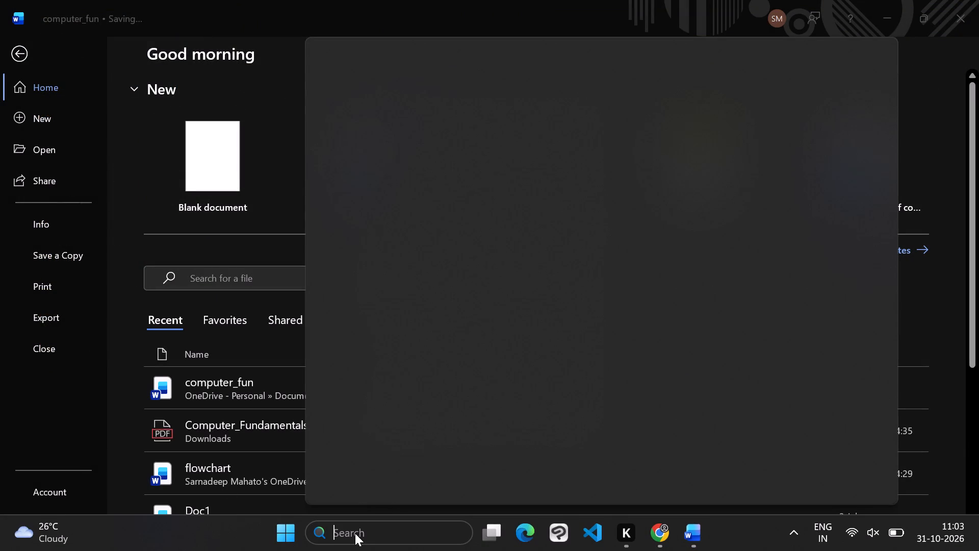
key(d)
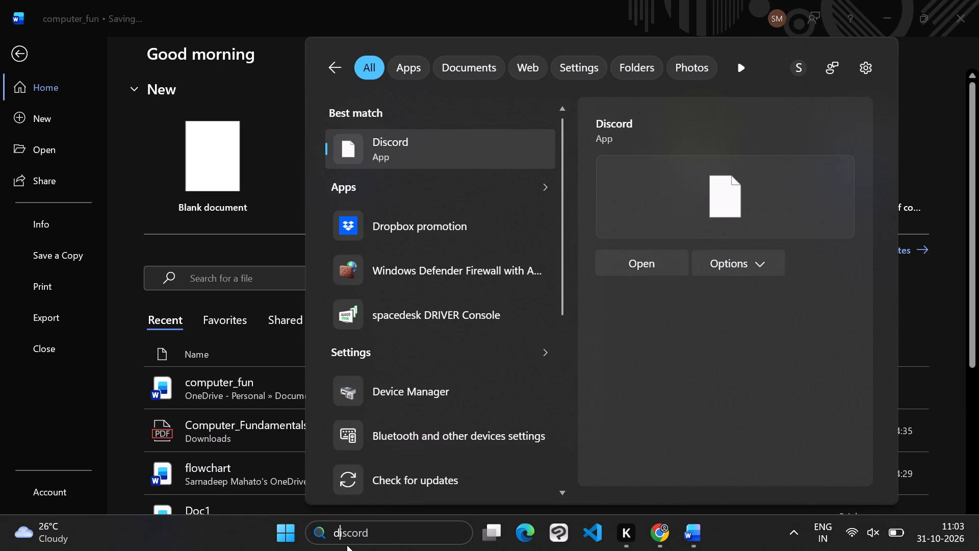
key(o)
key(c)
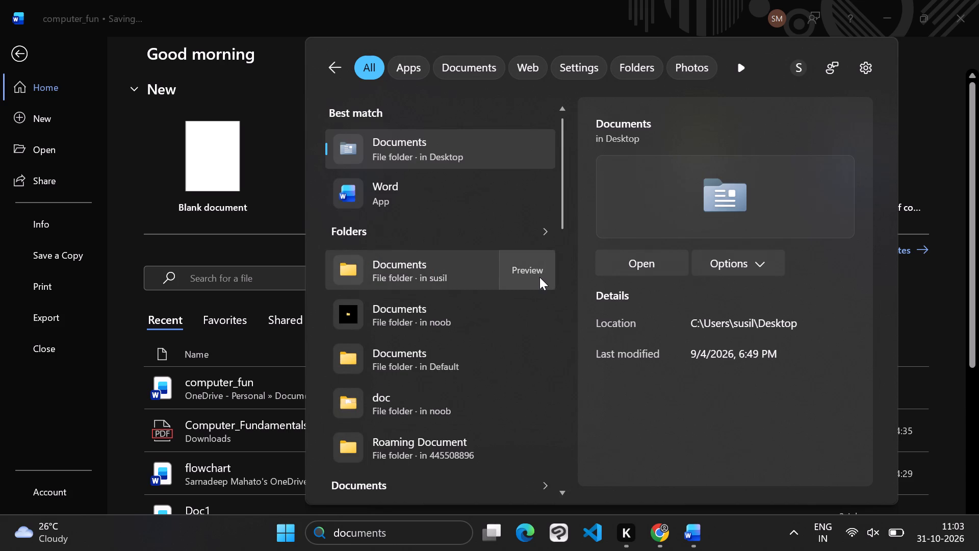
click(539, 277)
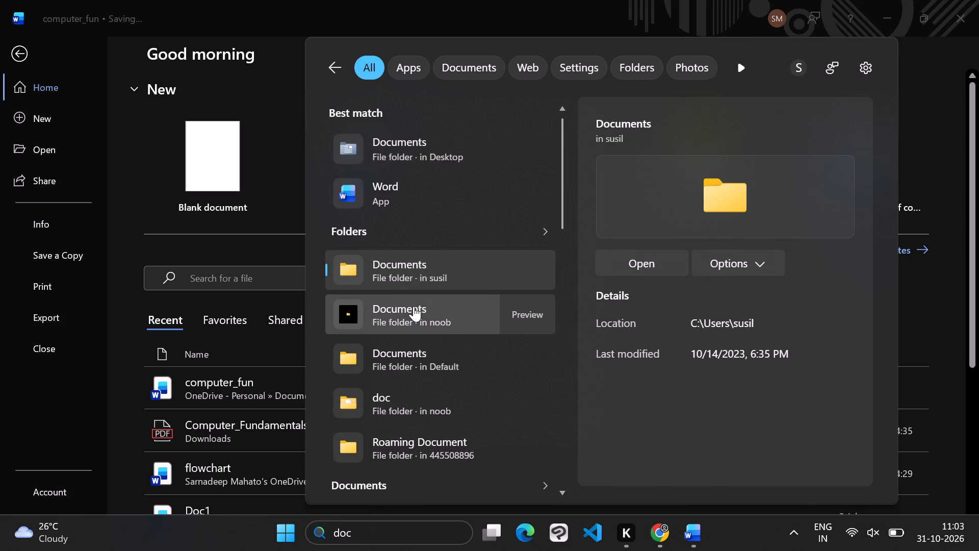
click(414, 306)
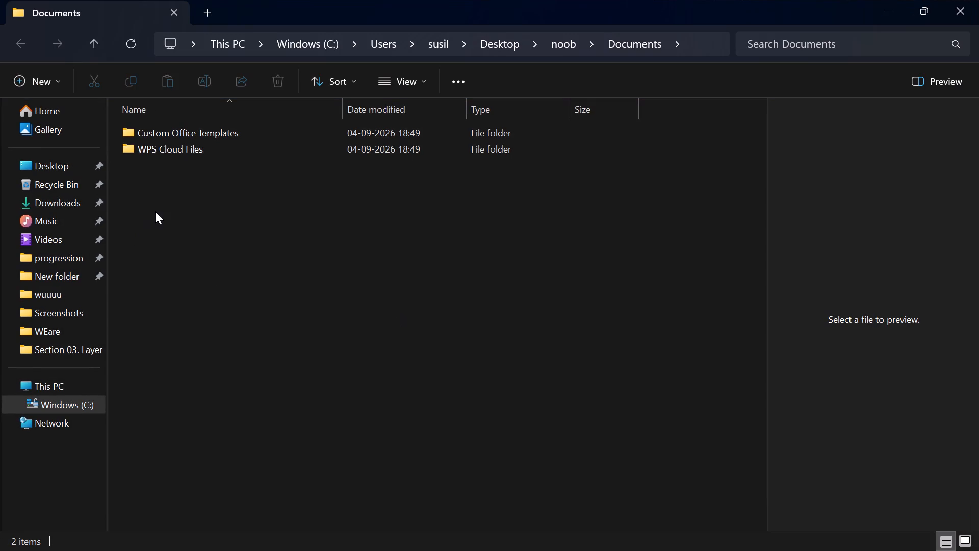
double_click(203, 149)
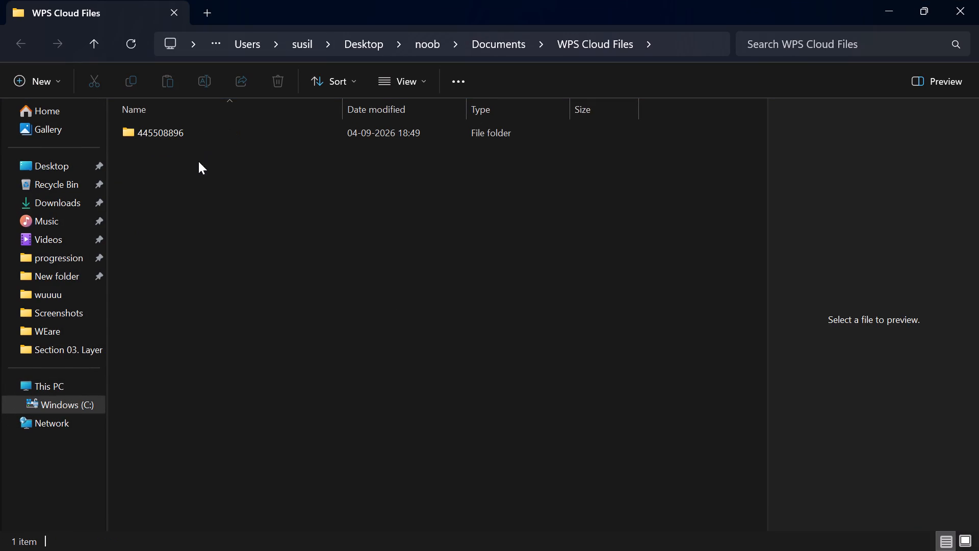
double_click(173, 131)
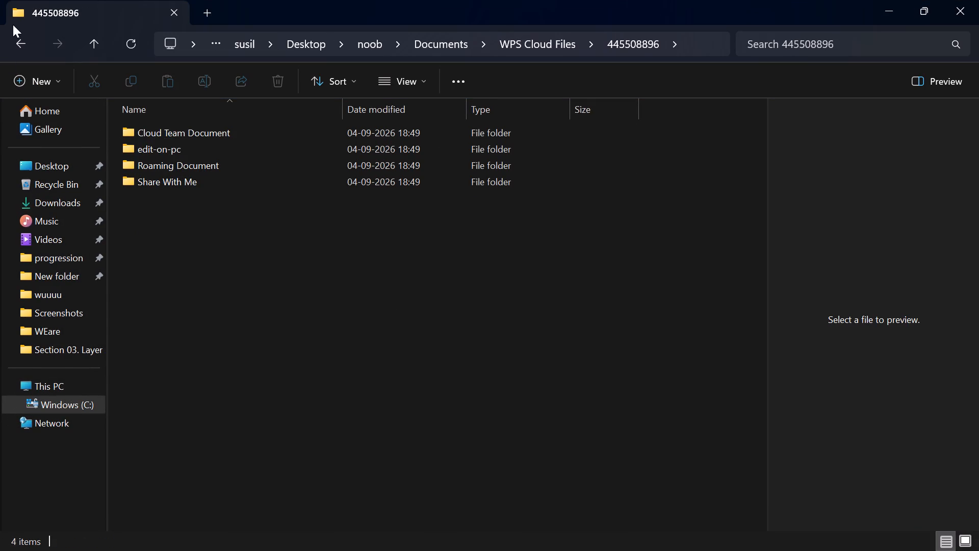
click(49, 40)
click(32, 40)
click(24, 41)
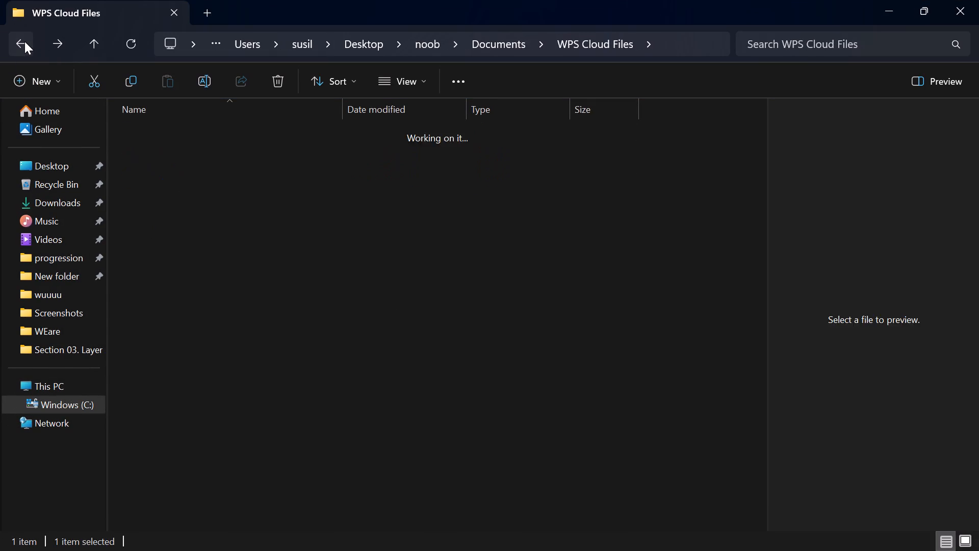
double_click(252, 128)
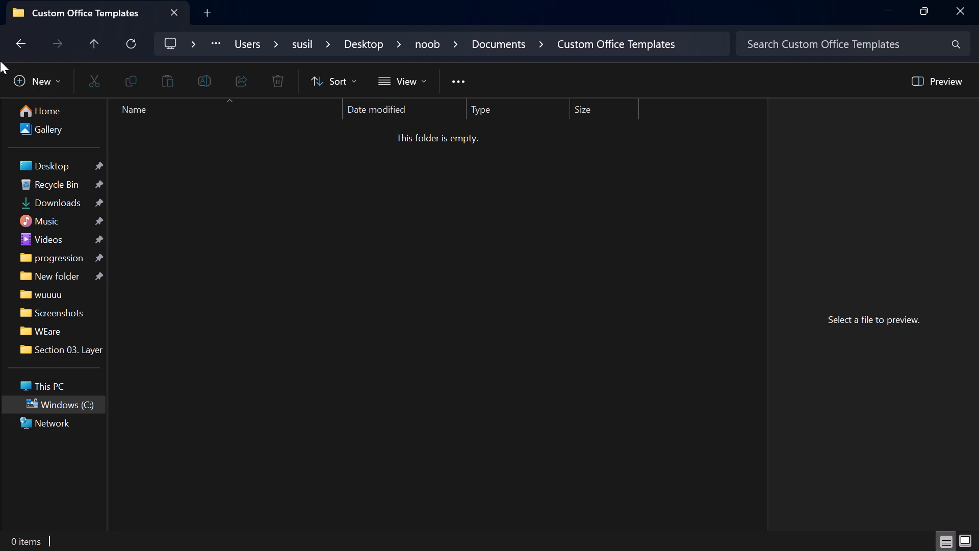
click(21, 35)
click(21, 35)
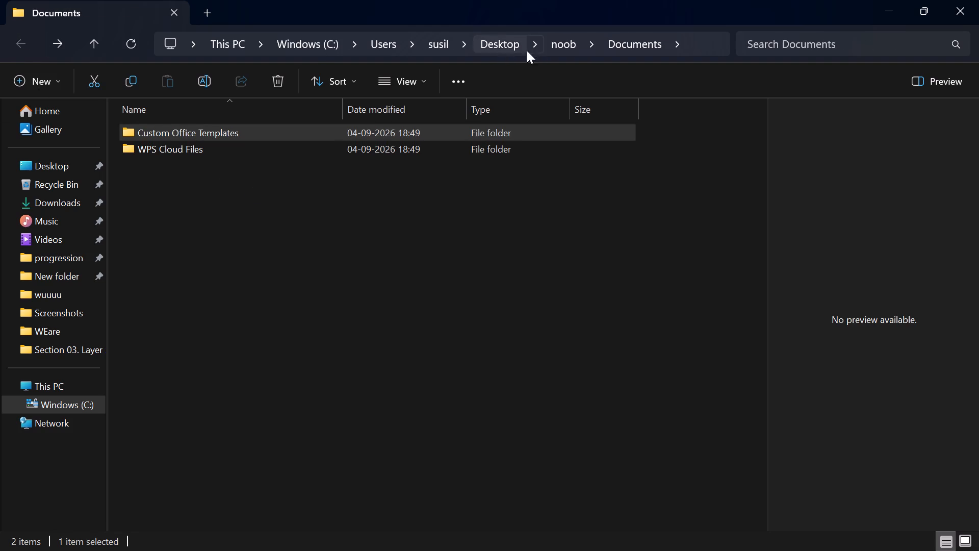
Browse the Desktop's noob folder, including its Reference and Documents subfolders, for the saved document and return to the Desktop folder.
click(578, 42)
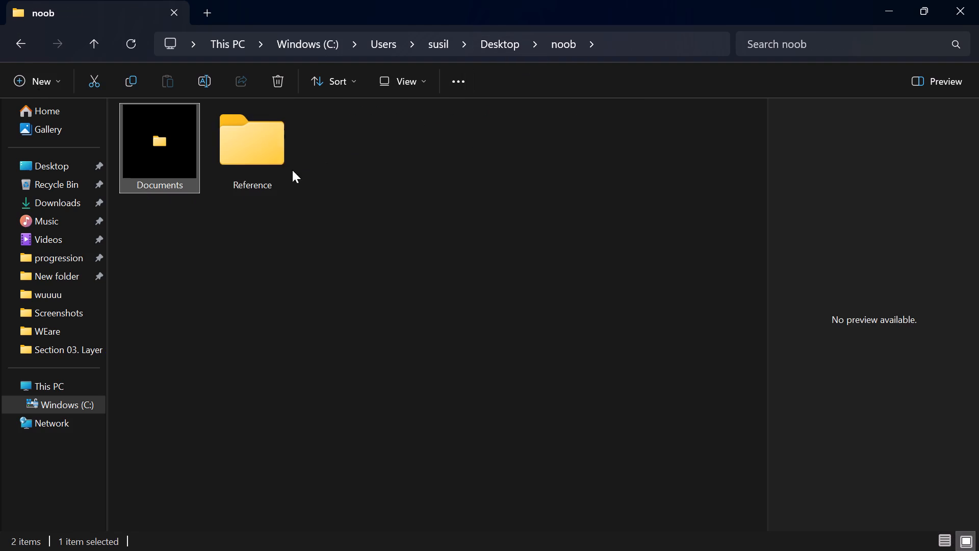
double_click(261, 164)
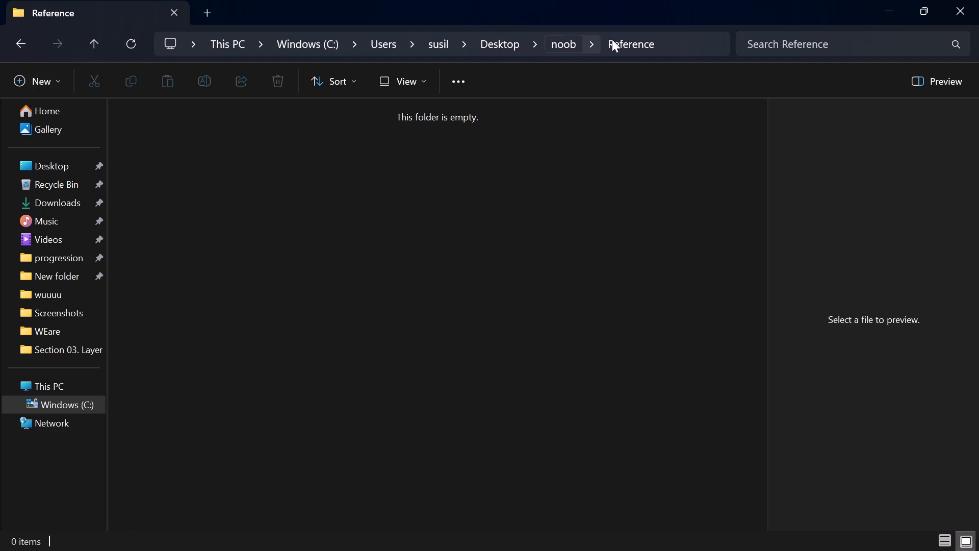
click(560, 39)
click(522, 44)
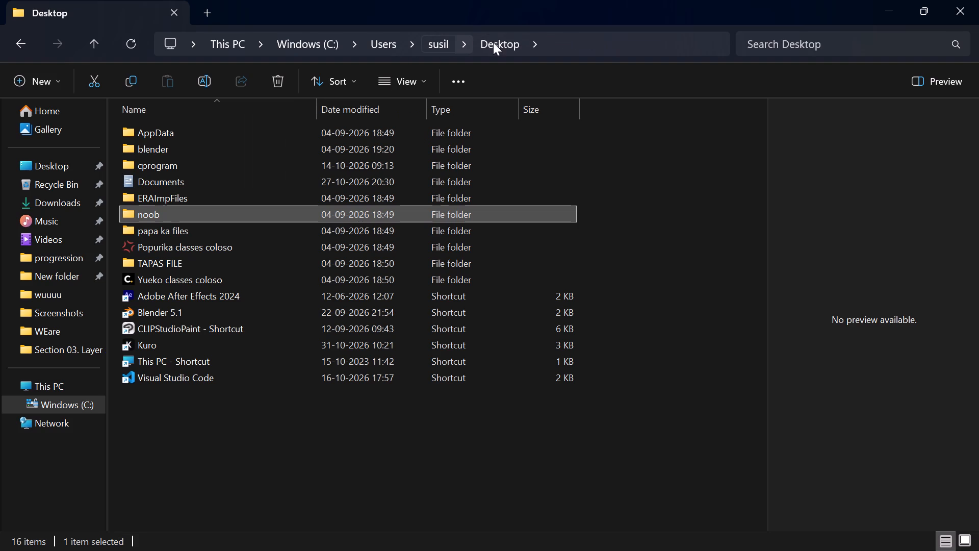
double_click(241, 211)
click(295, 160)
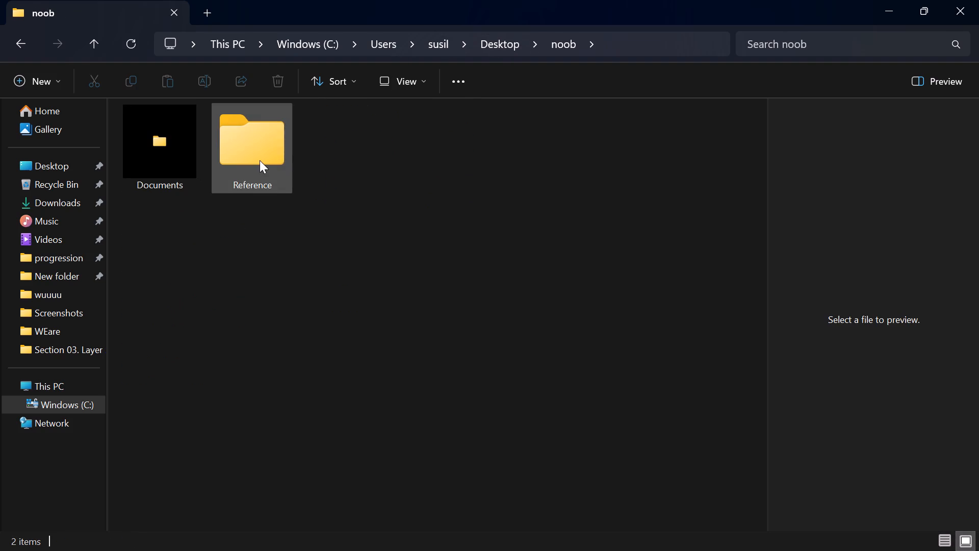
double_click(260, 160)
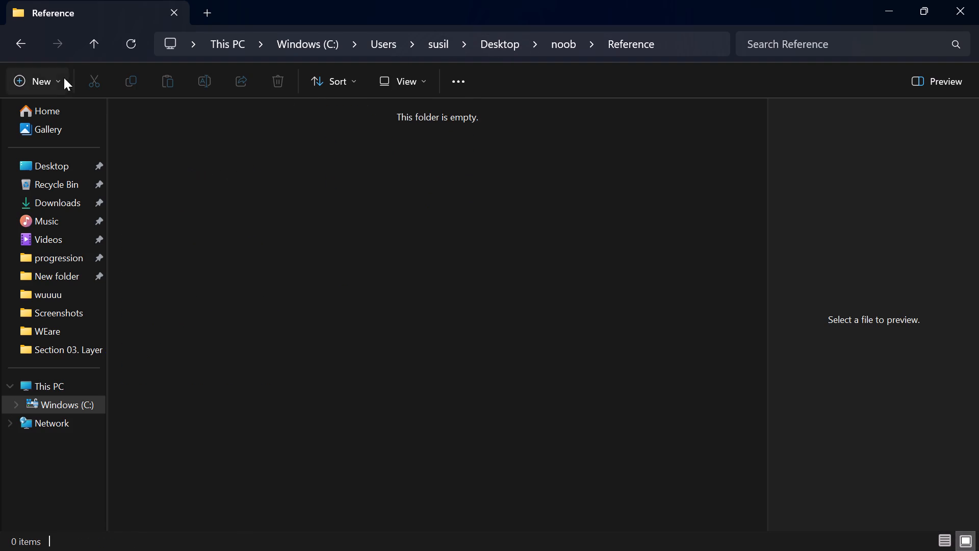
click(12, 41)
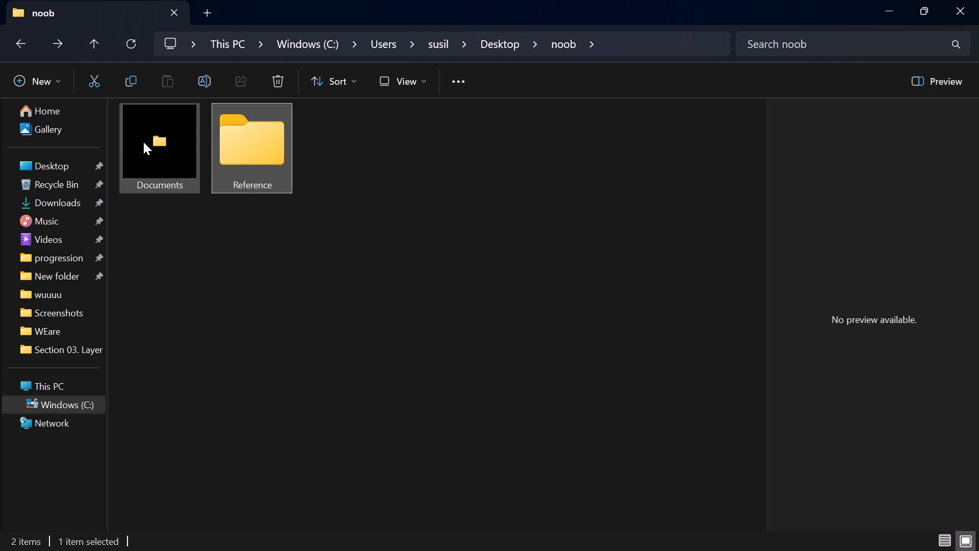
click(156, 144)
double_click(157, 144)
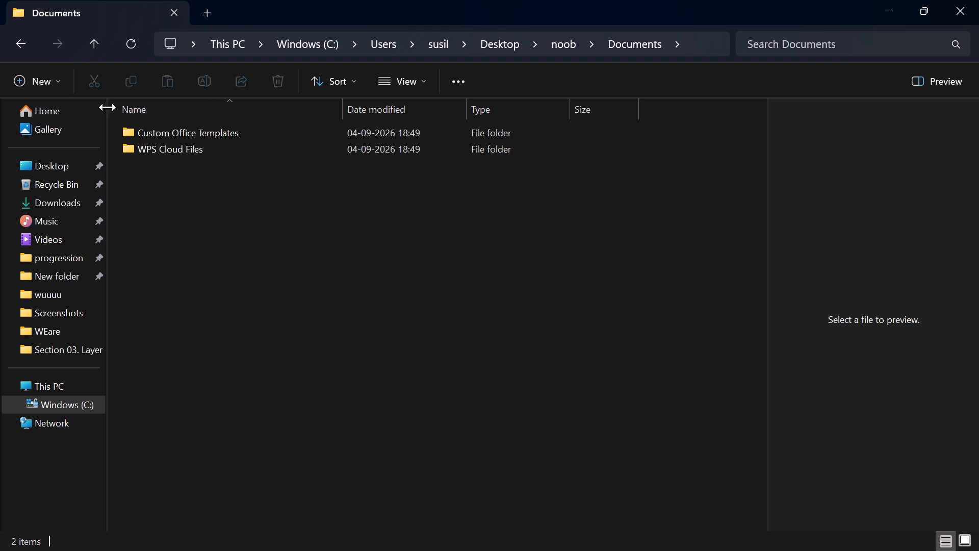
click(21, 41)
click(21, 41)
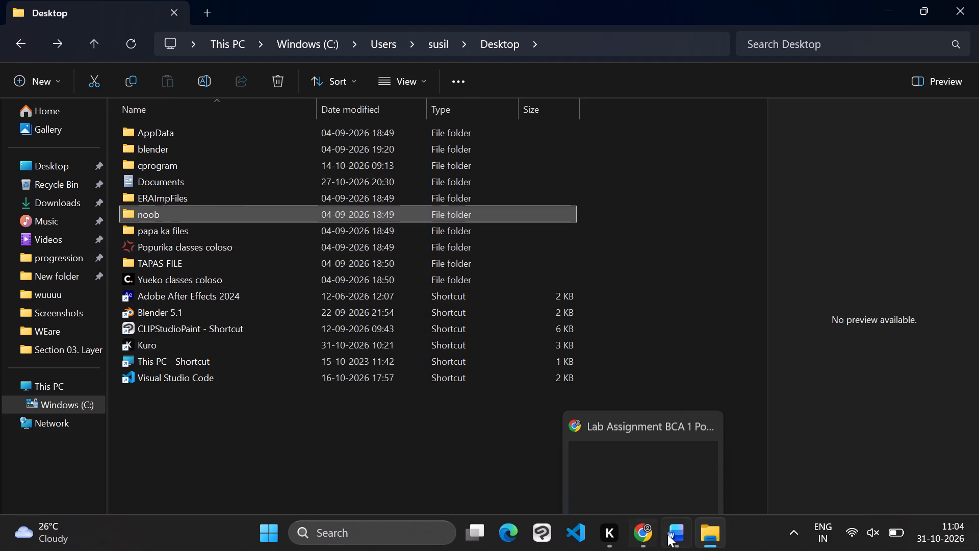
Switch back to Word, dismiss the Send link dialog, and reopen computer_fun from the recent files.
click(671, 533)
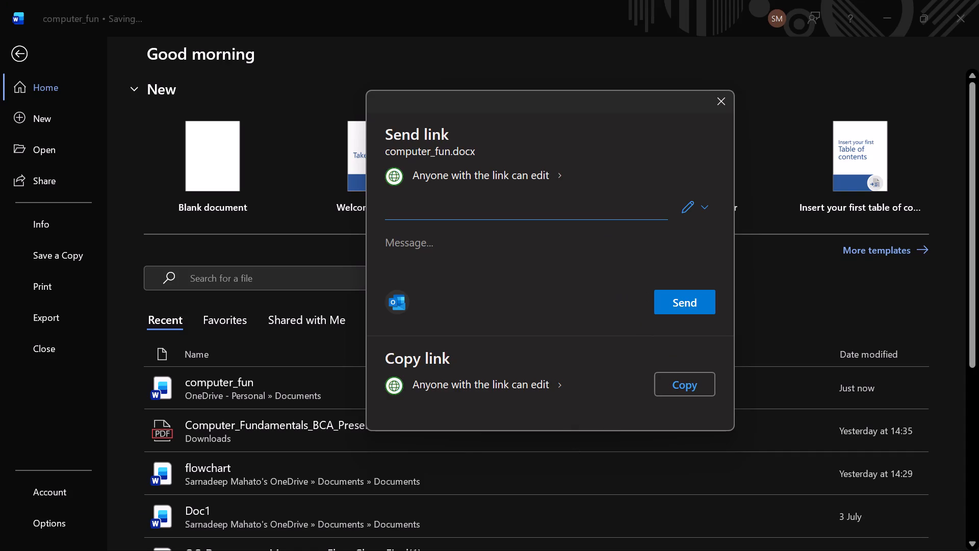
click(710, 94)
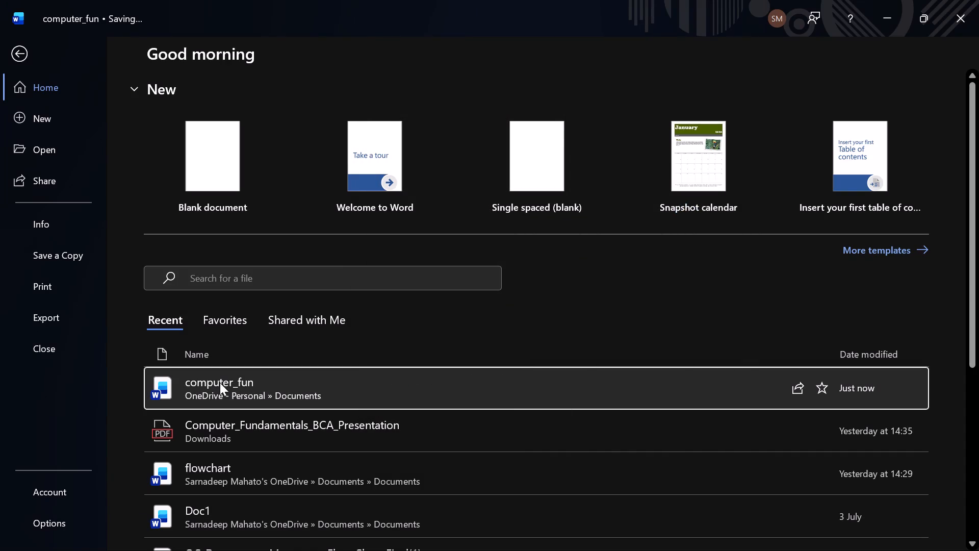
click(206, 381)
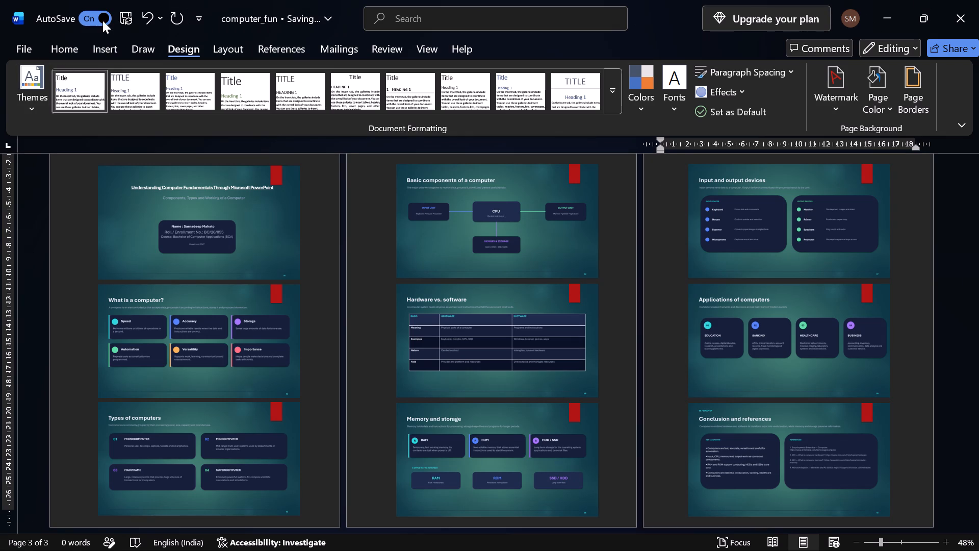
Turn off AutoSave for computer_fun and save the document manually.
click(126, 20)
right_click(126, 20)
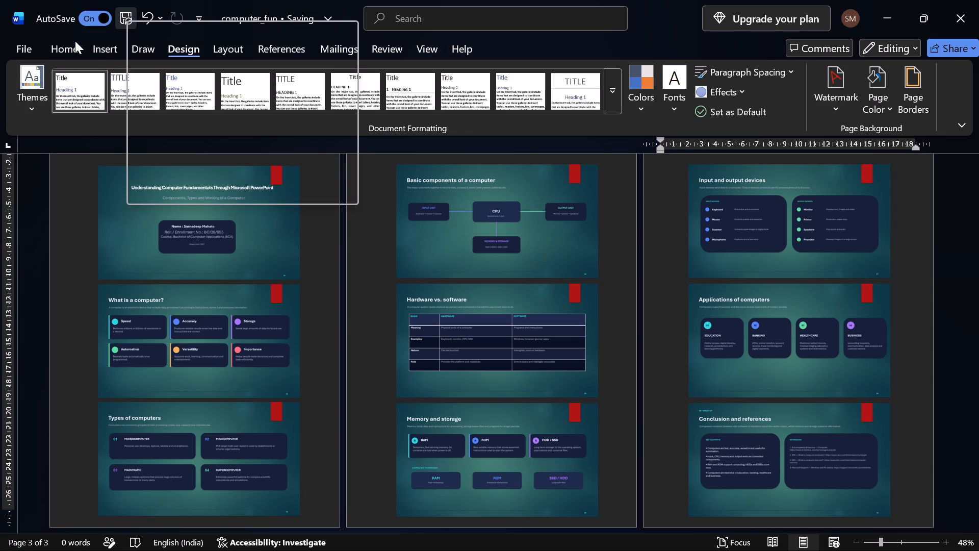
click(36, 19)
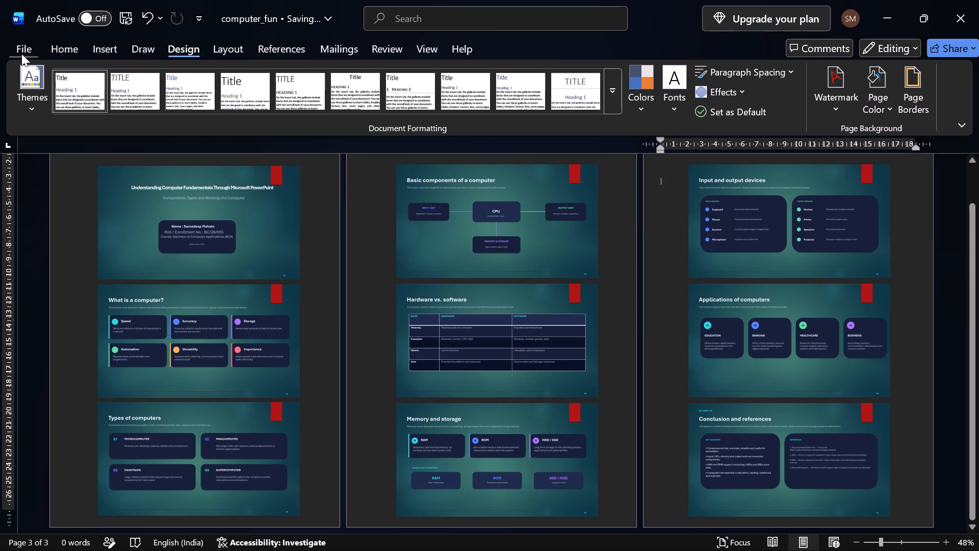
click(31, 41)
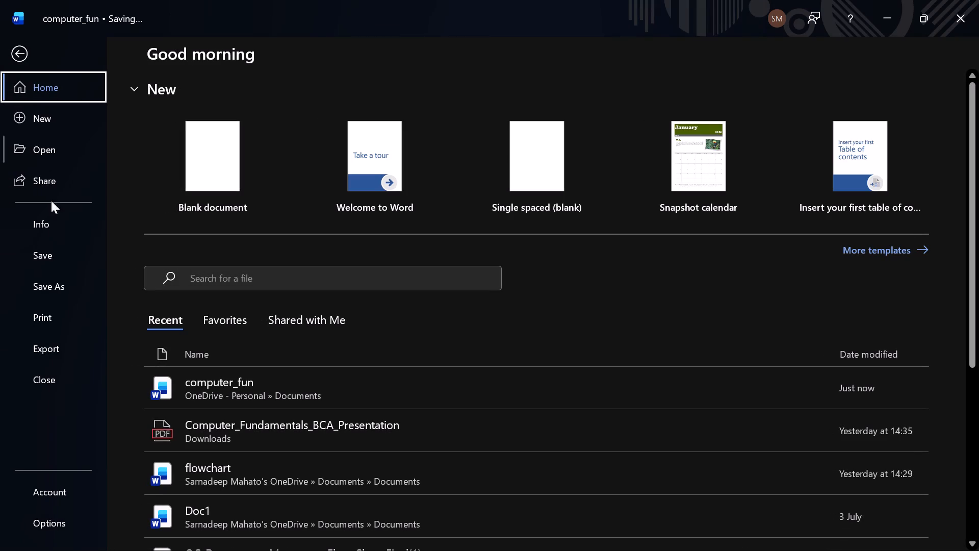
click(57, 255)
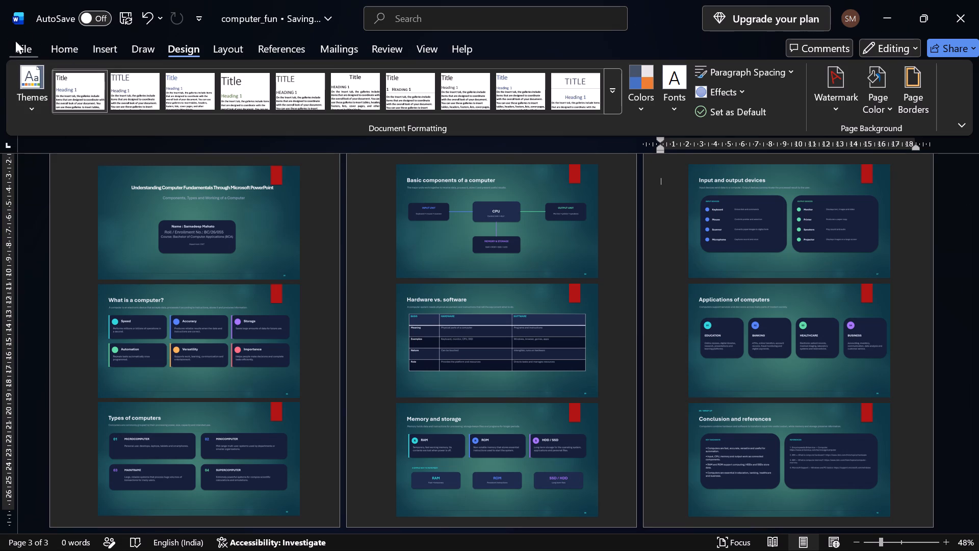
Export the document as a PDF named computer_fun to the Downloads folder, keeping the Standard optimization and default publishing options.
click(21, 49)
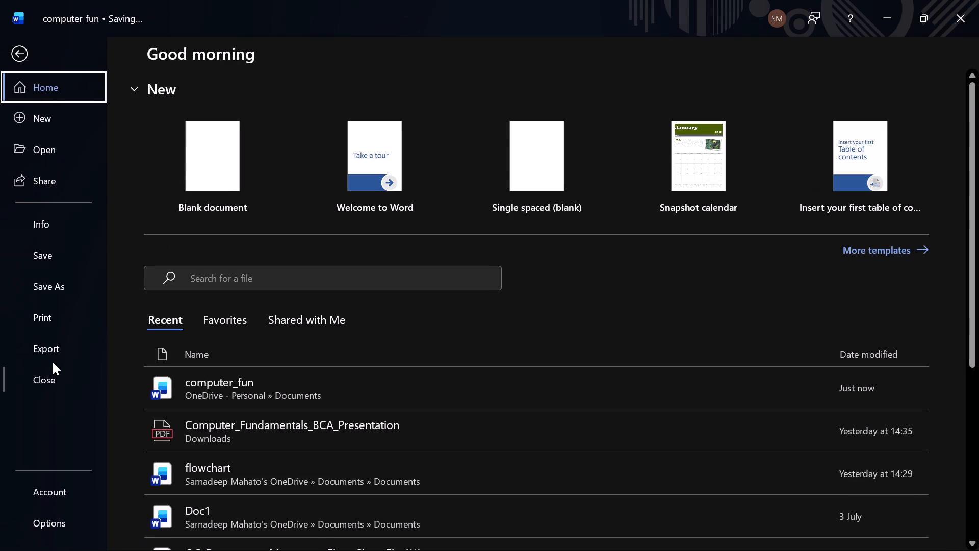
click(52, 351)
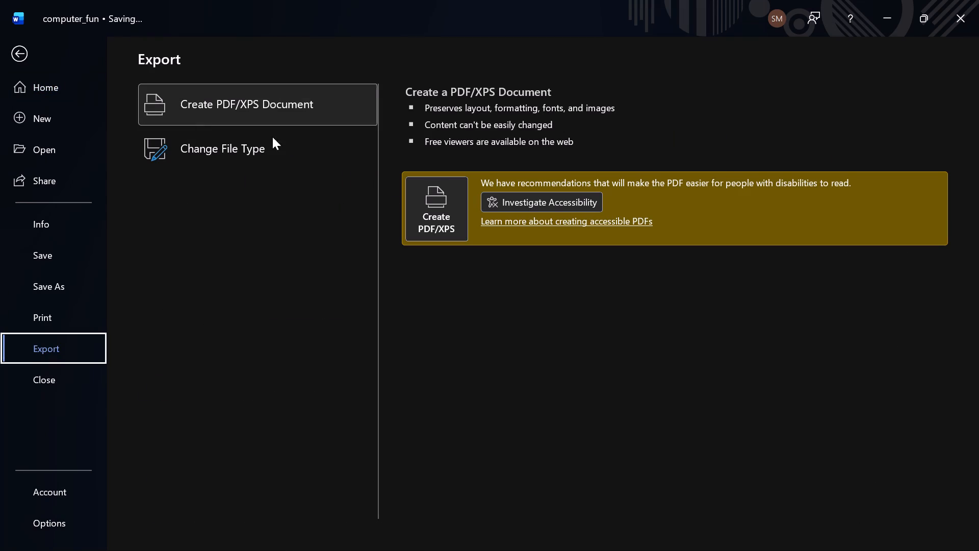
click(272, 105)
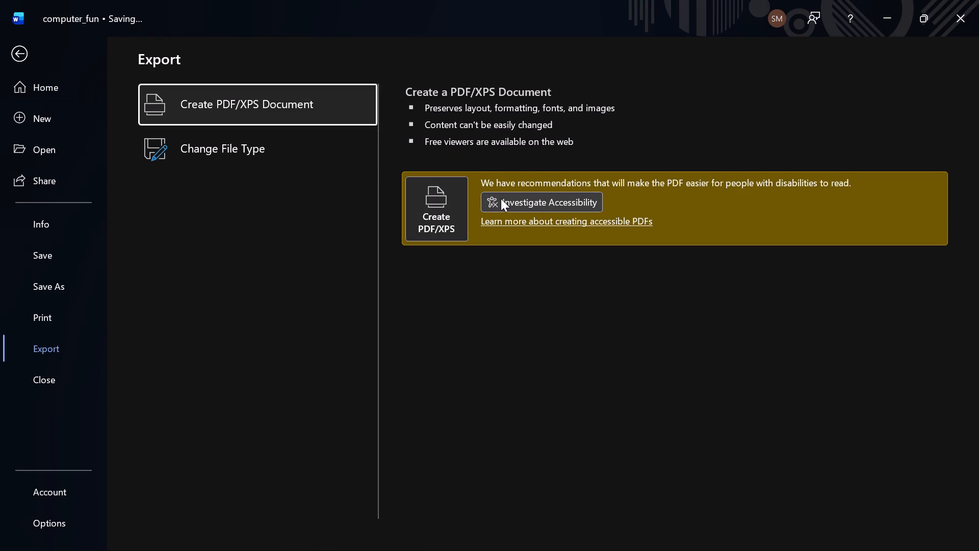
click(325, 144)
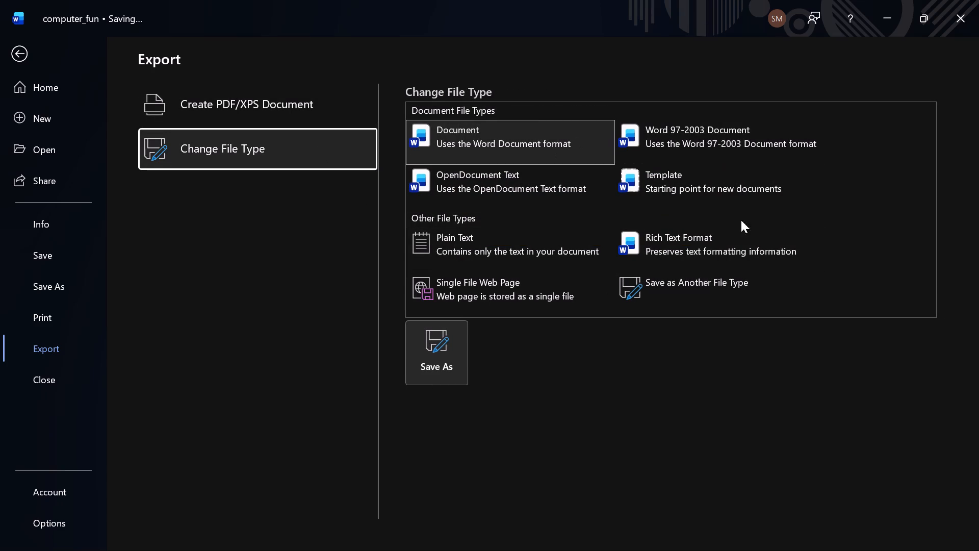
click(281, 93)
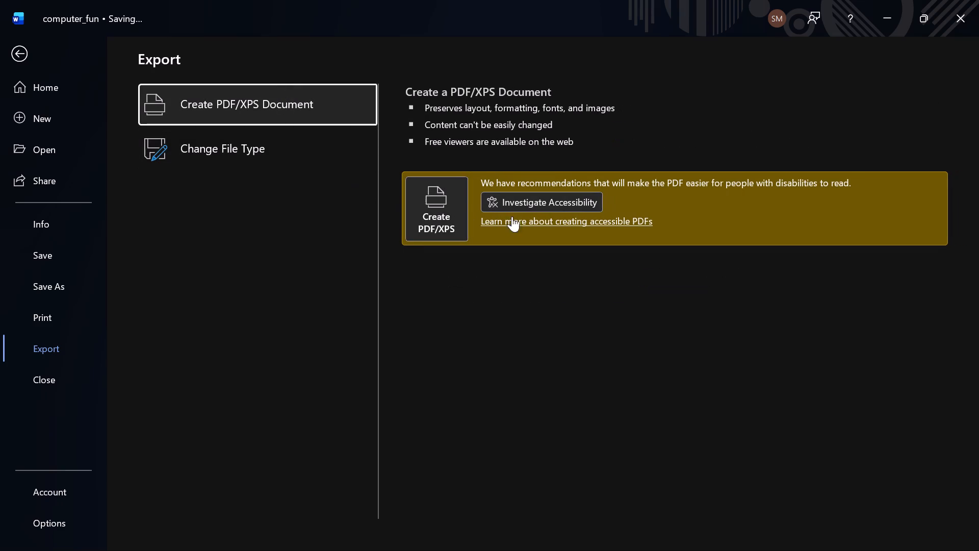
click(439, 212)
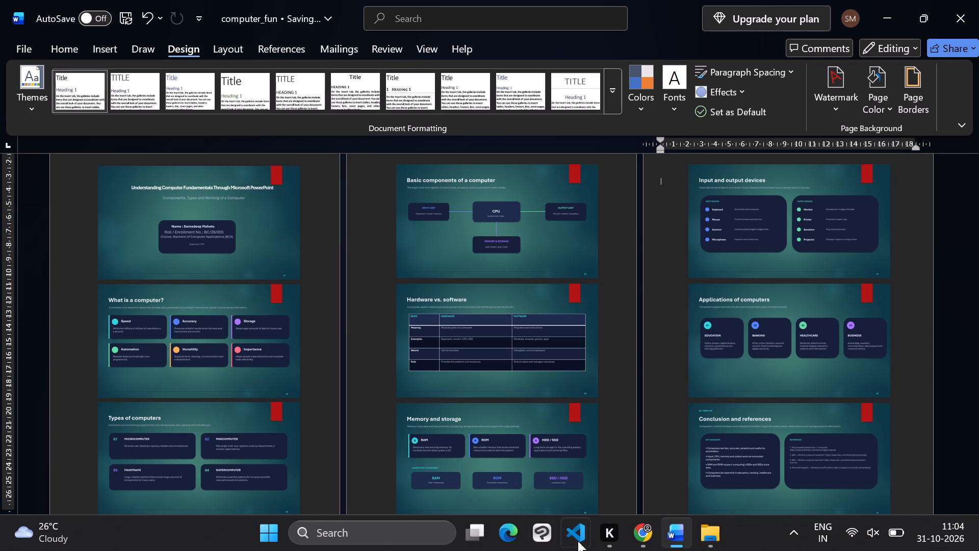
click(704, 530)
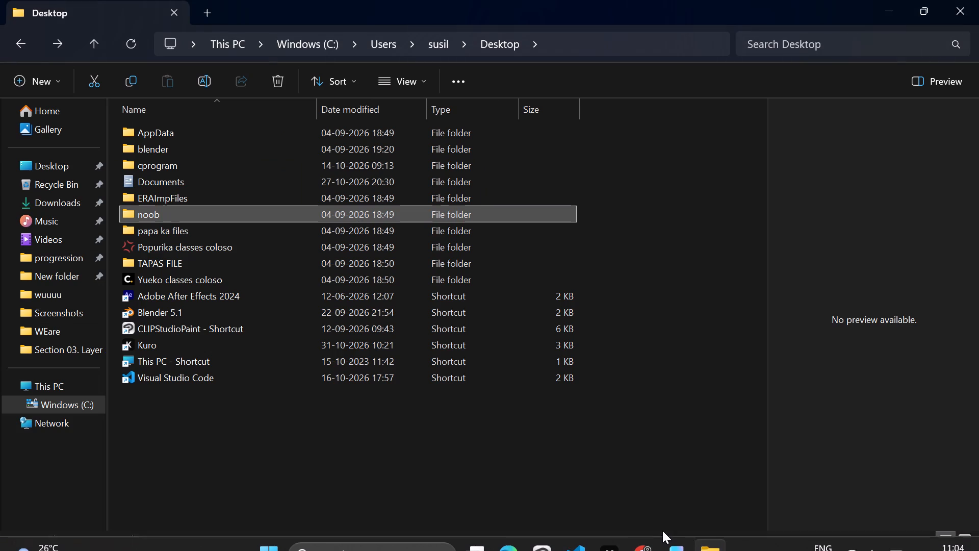
click(682, 550)
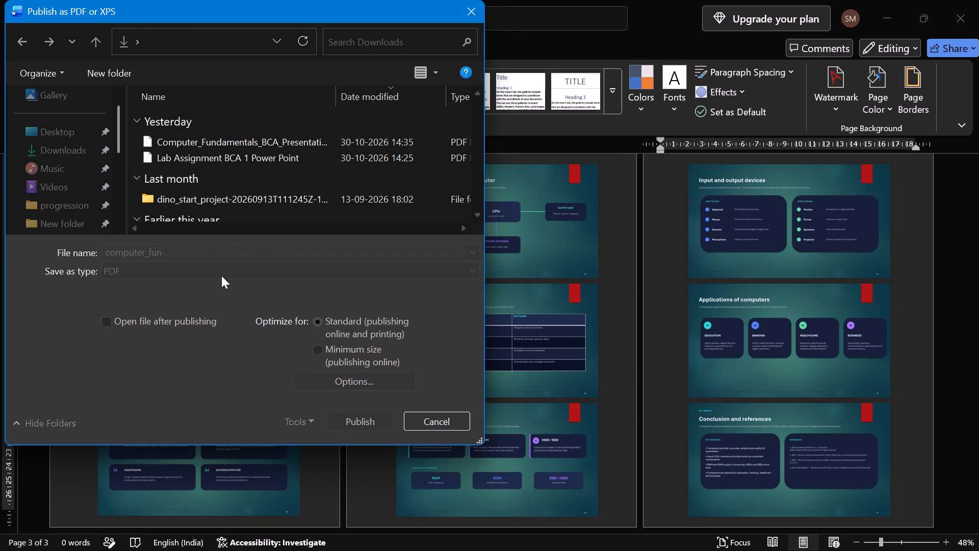
click(145, 252)
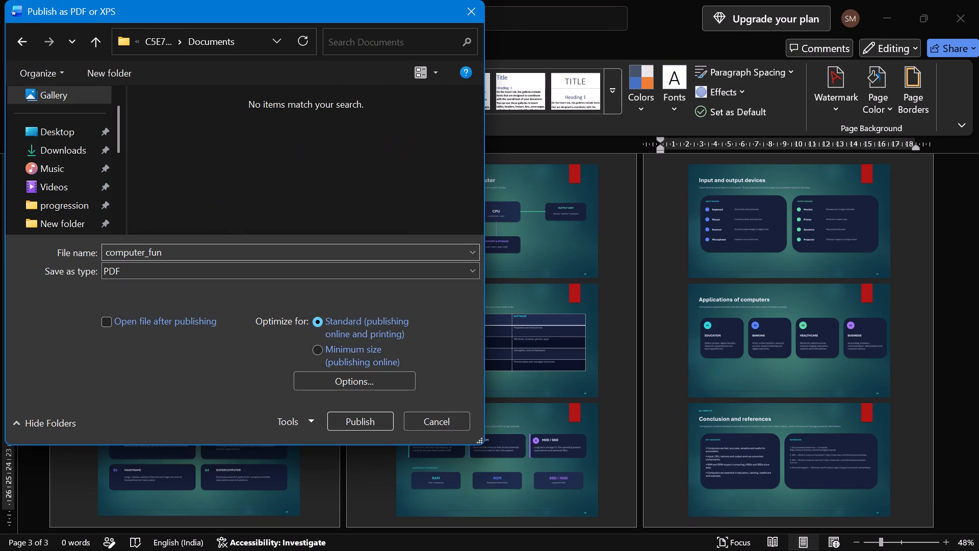
click(73, 151)
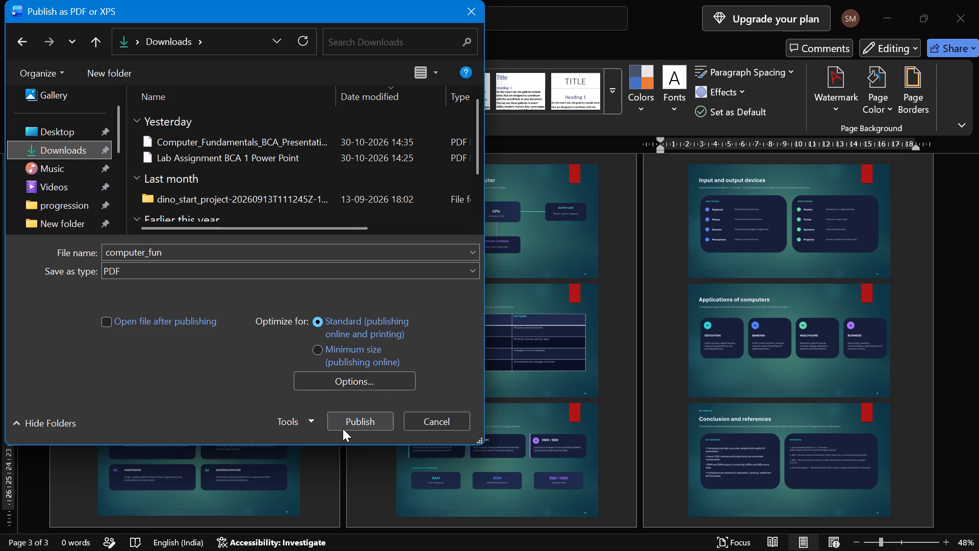
click(350, 379)
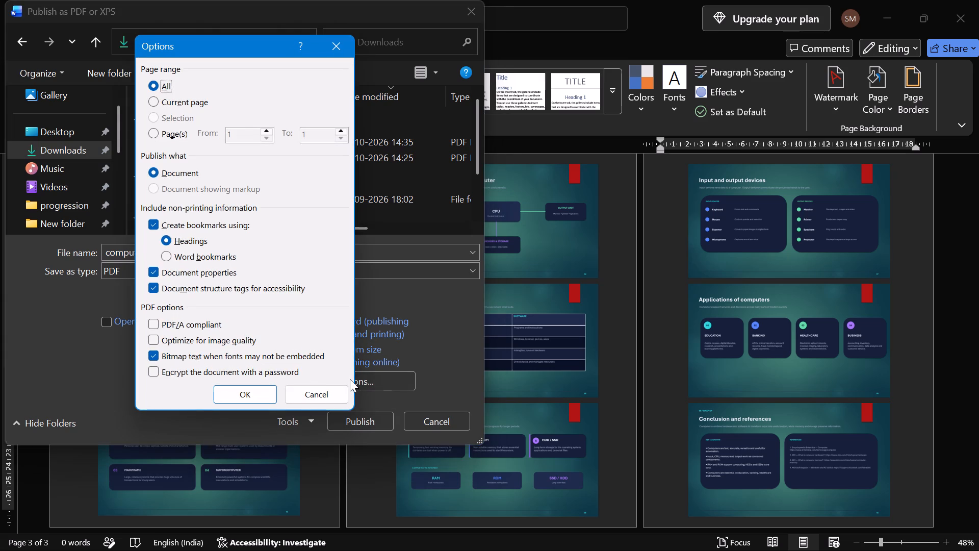
click(350, 379)
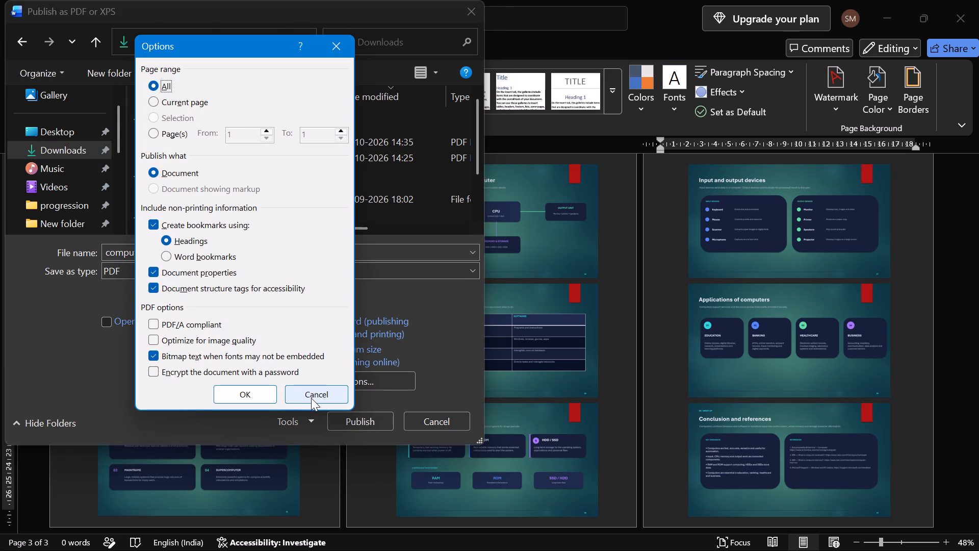
click(306, 397)
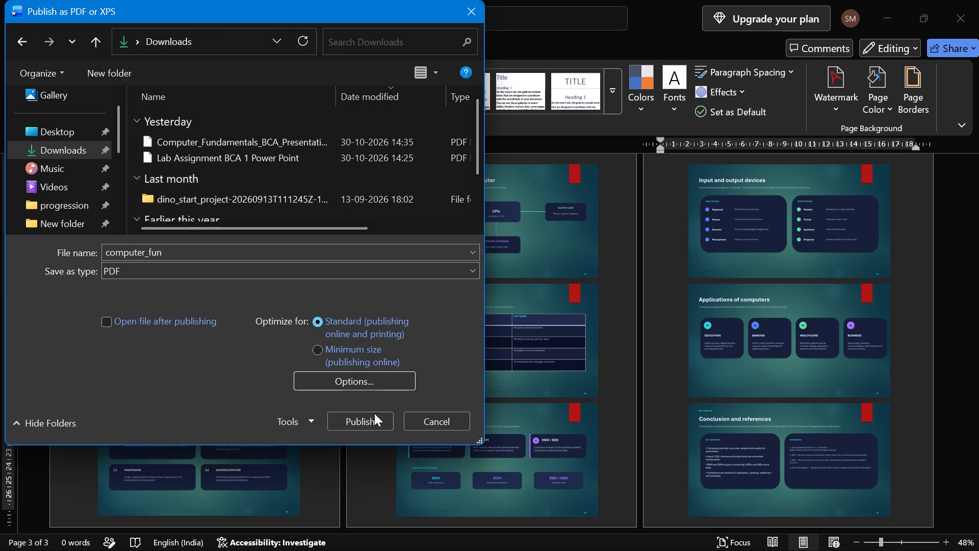
click(372, 419)
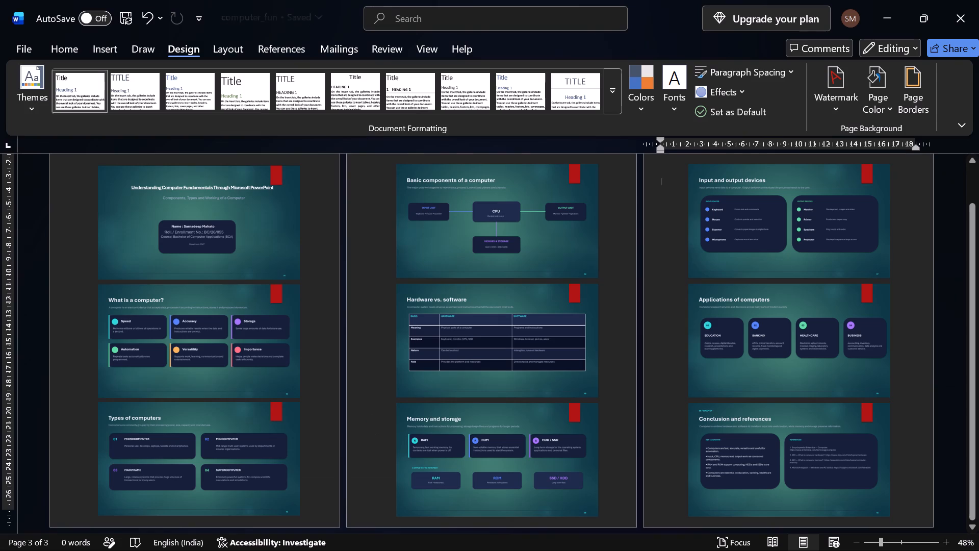
Minimize Word, open the exported computer_fun PDF from Downloads in Chrome, and check the slides across its three pages.
click(887, 11)
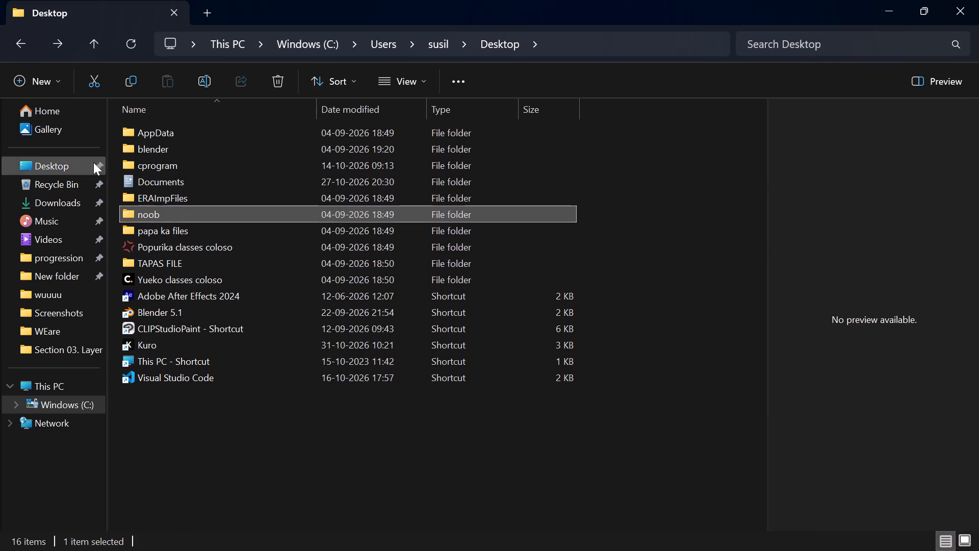
click(49, 195)
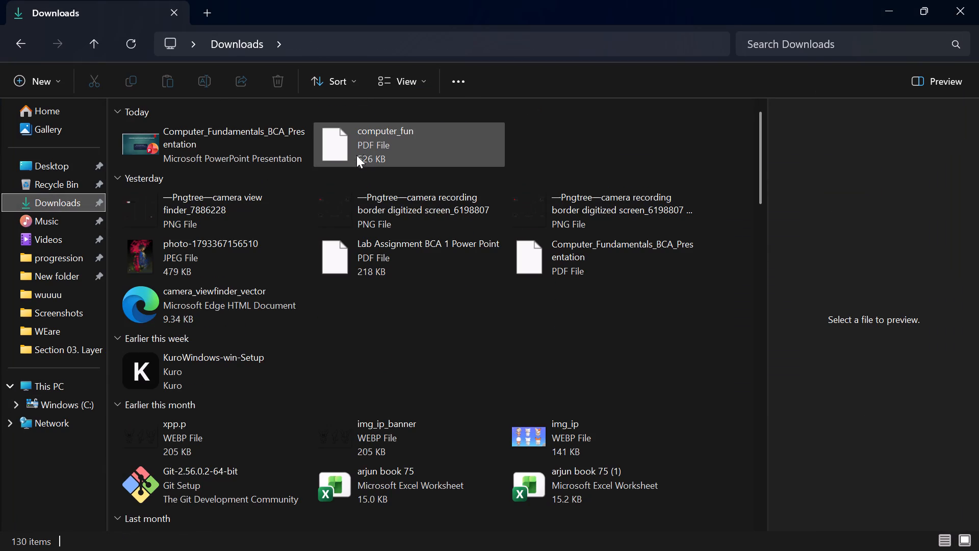
double_click(375, 152)
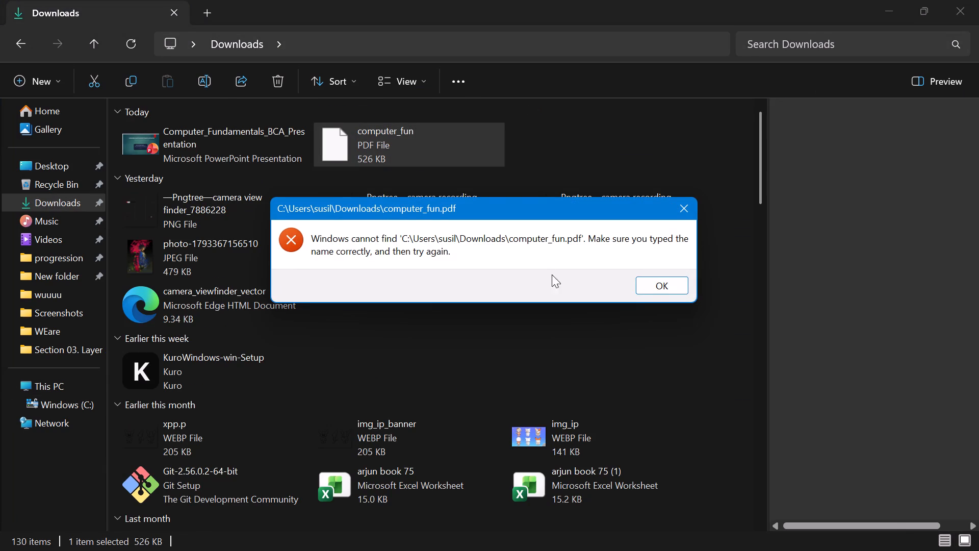
click(669, 282)
right_click(436, 154)
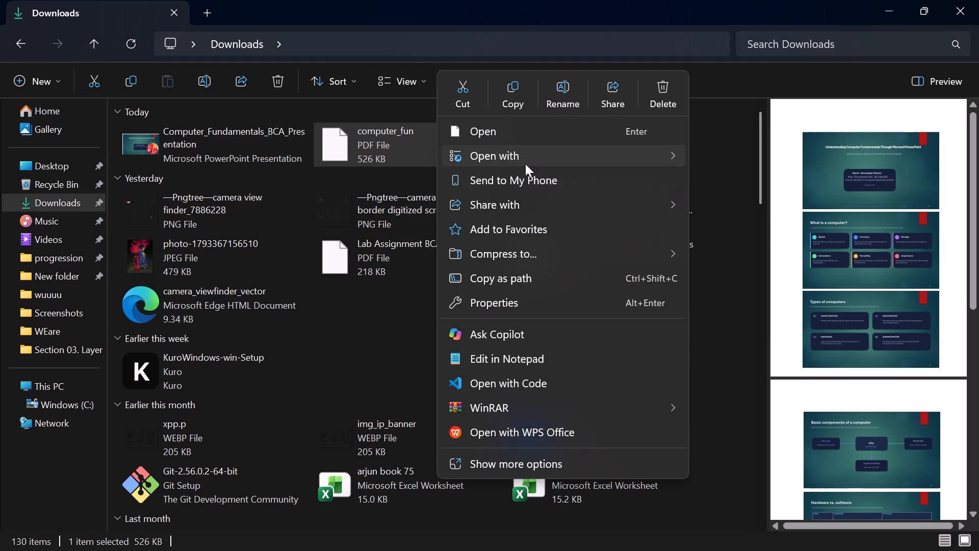
click(775, 161)
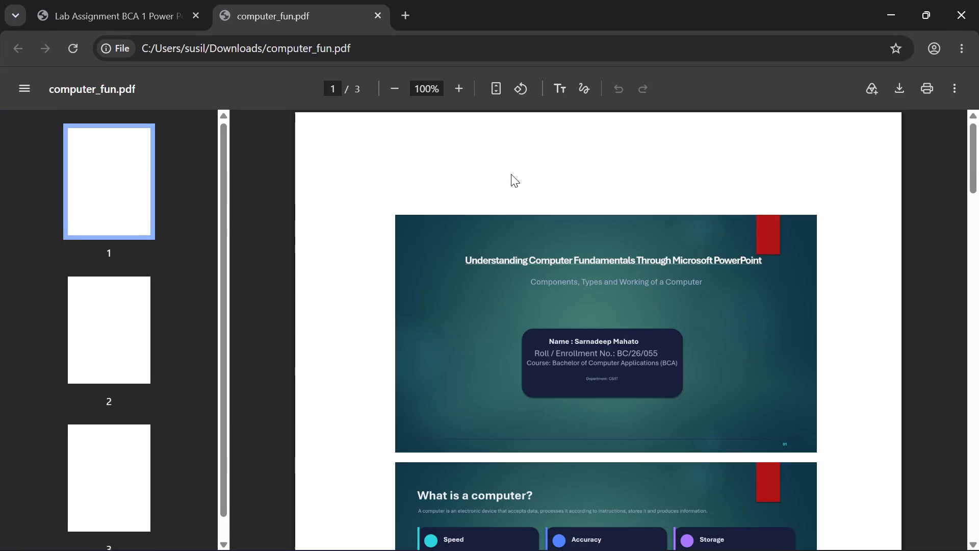
scroll(597, 305, down, 1)
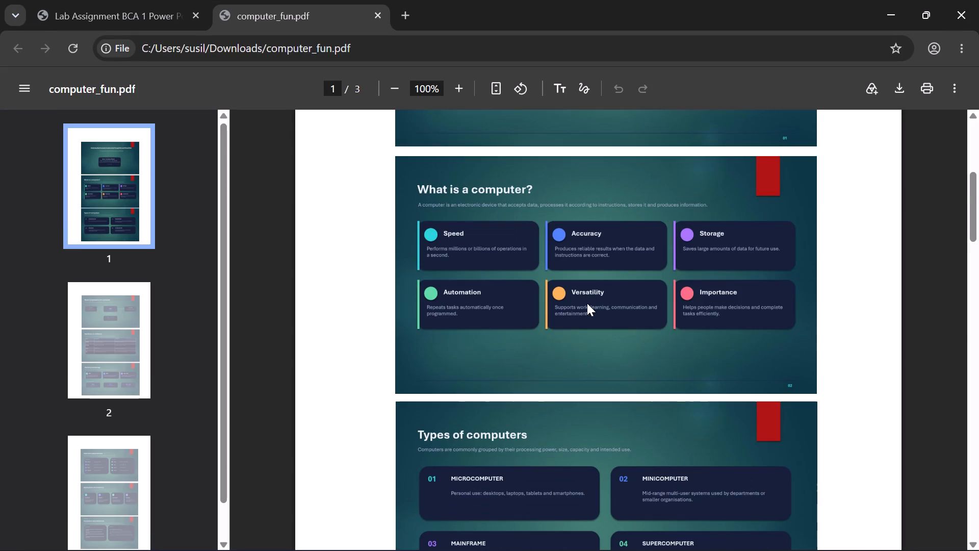
scroll(587, 303, down, 8)
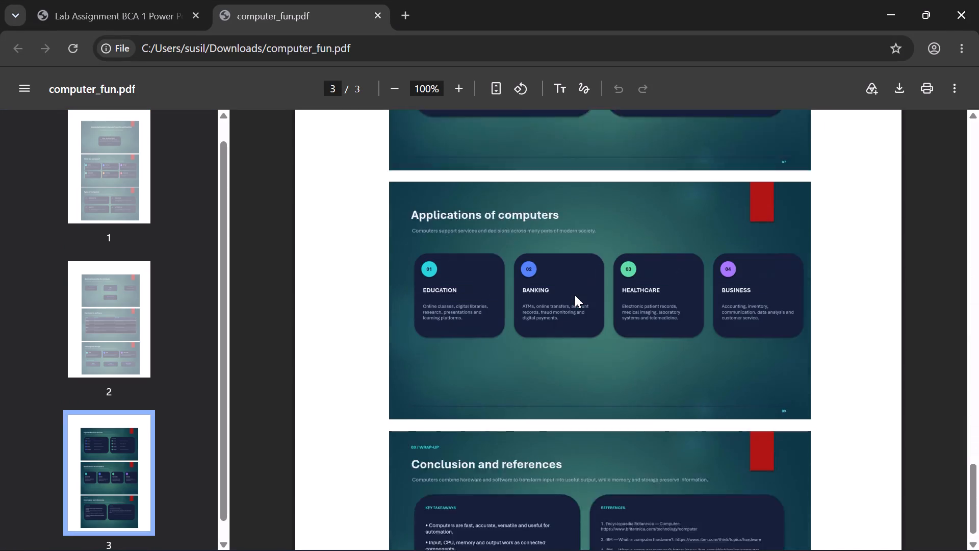
Check the conclusion and references slide at the end of computer_fun.pdf and close the Chrome window.
scroll(575, 295, down, 1)
click(978, 0)
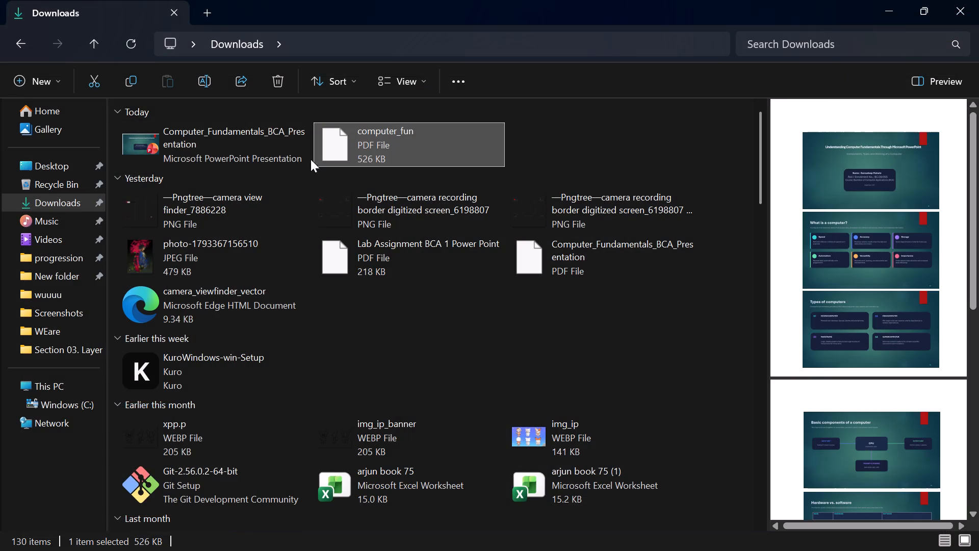
Delete the Computer_Fundamentals_BCA_Presentation PowerPoint file from the Downloads folder.
click(238, 146)
right_click(197, 151)
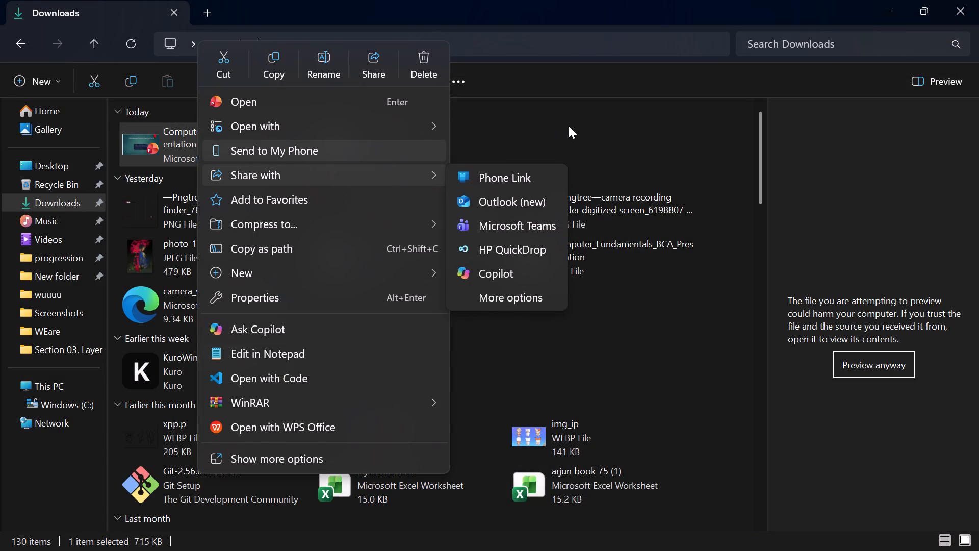
click(569, 126)
right_click(212, 140)
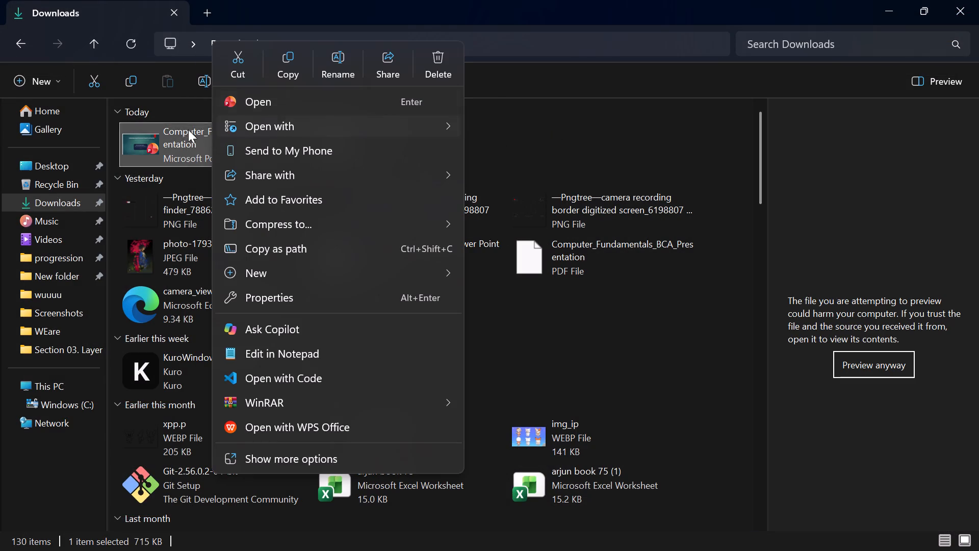
click(445, 65)
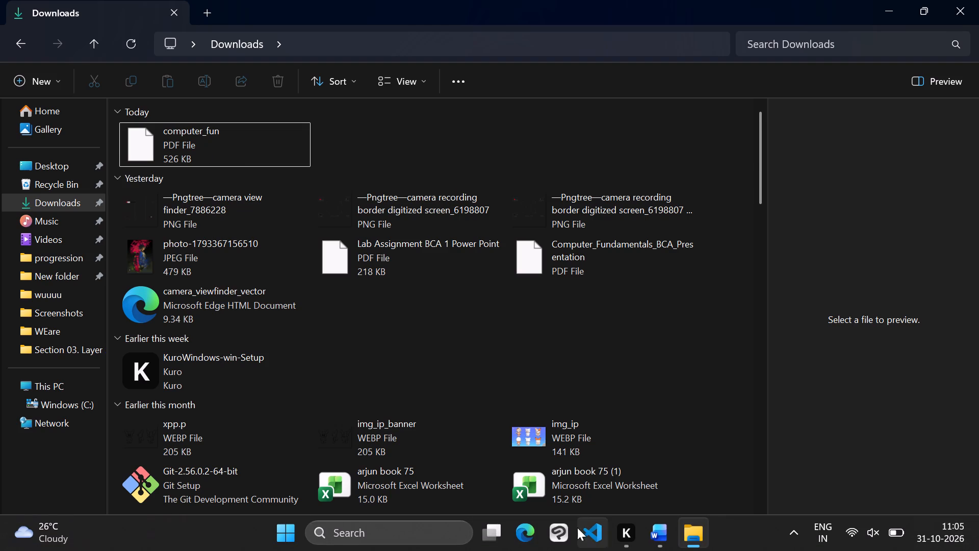
Switch to Microsoft Edge with a new tab open.
click(520, 533)
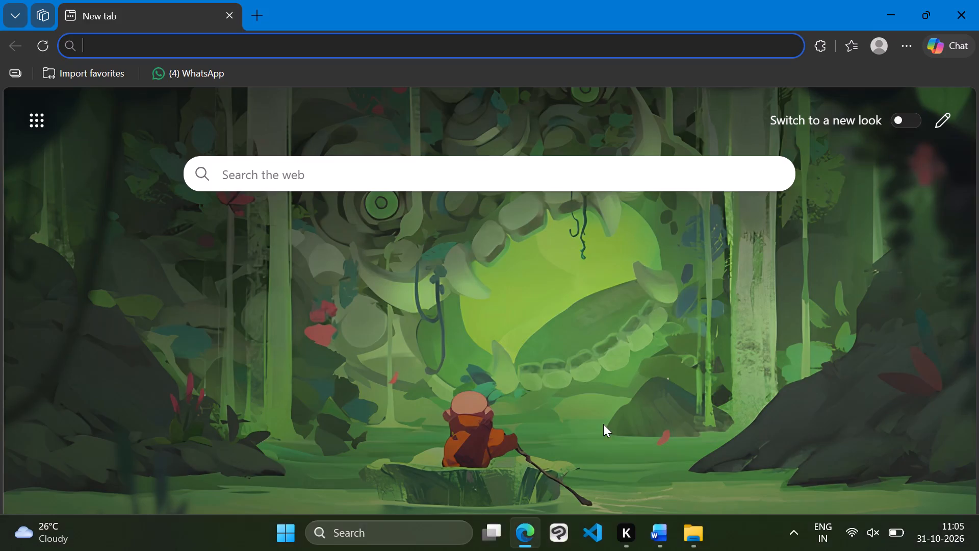